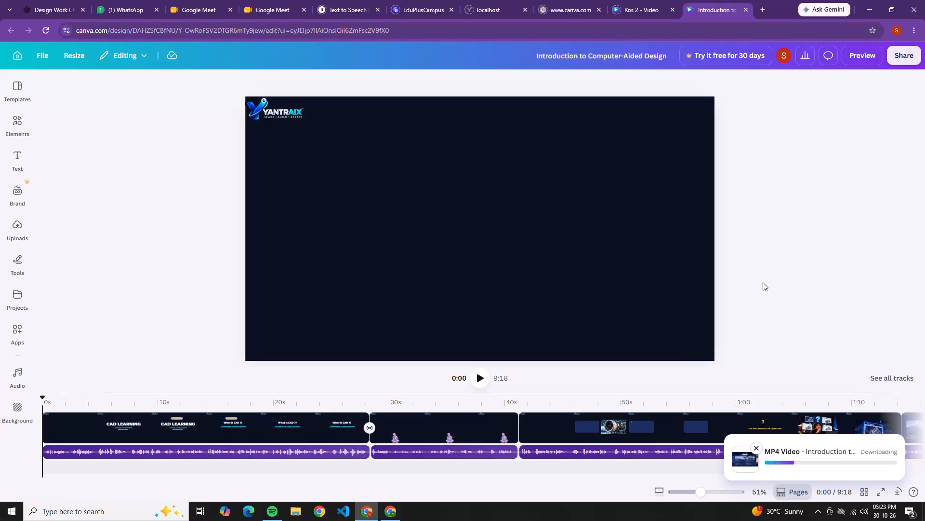
Check the computer's Wi-Fi connection status while the MP4 video downloads.
click(849, 511)
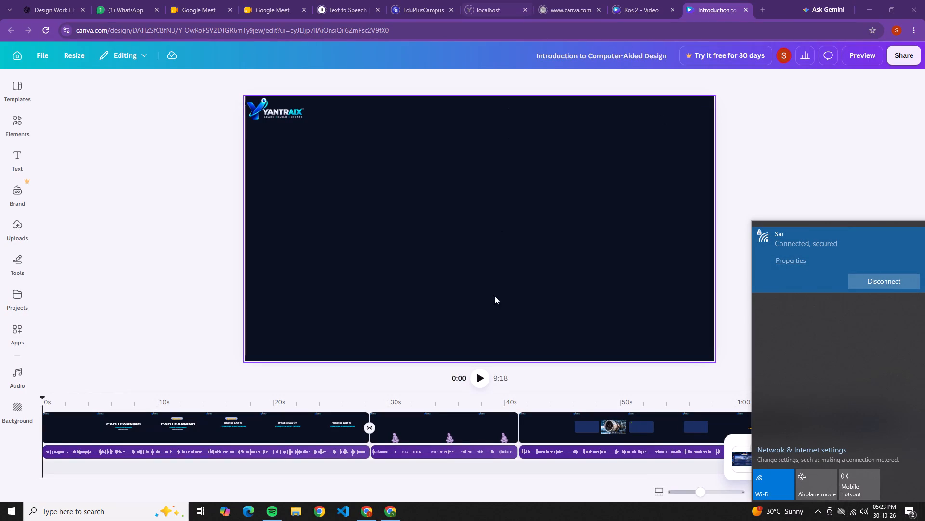
Switch to YouTube Studio and view the refreshed content analytics for the Yantraix channel.
click(395, 519)
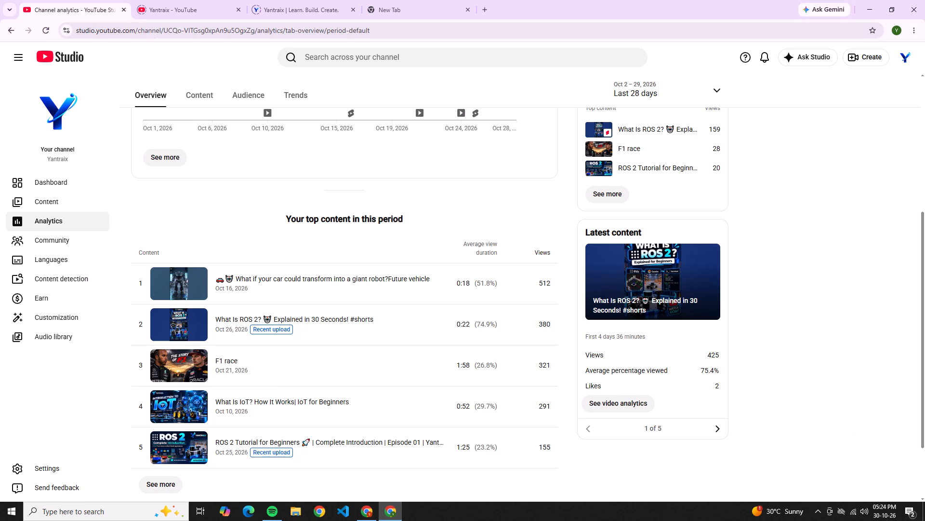
click(44, 35)
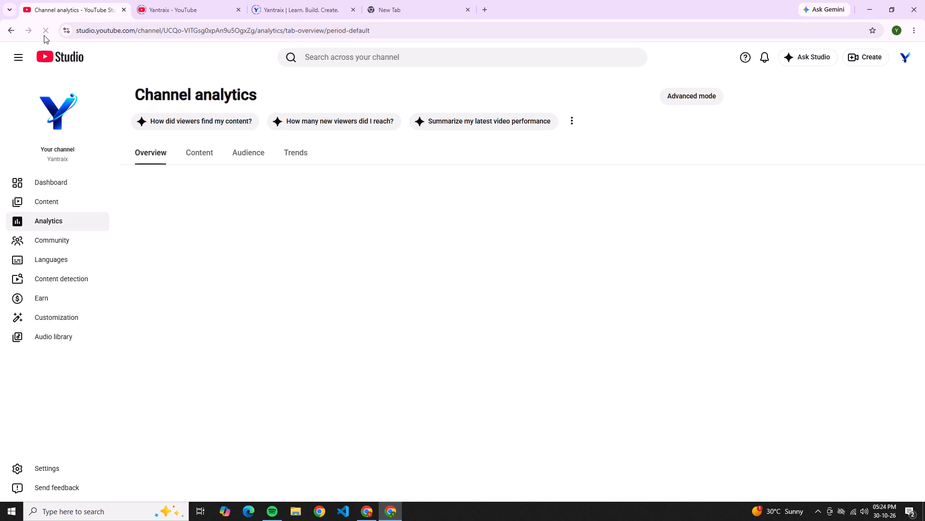
click(203, 153)
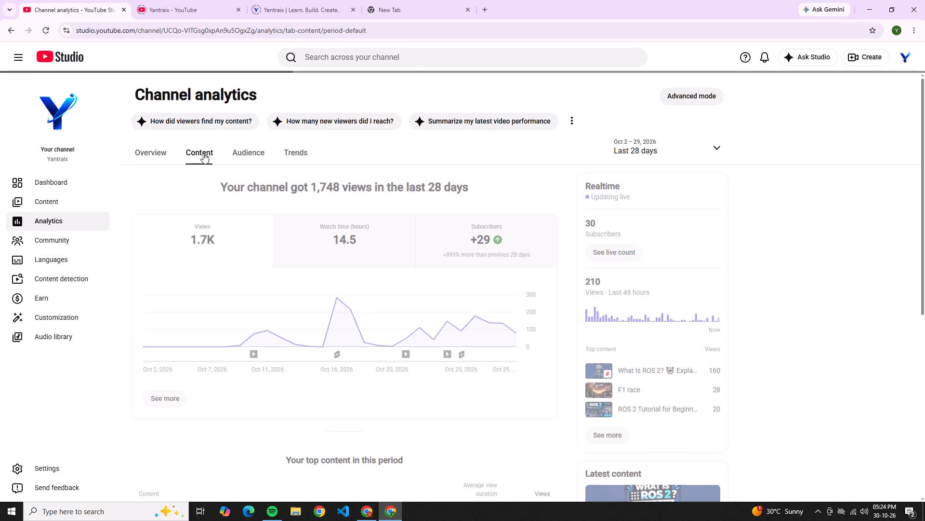
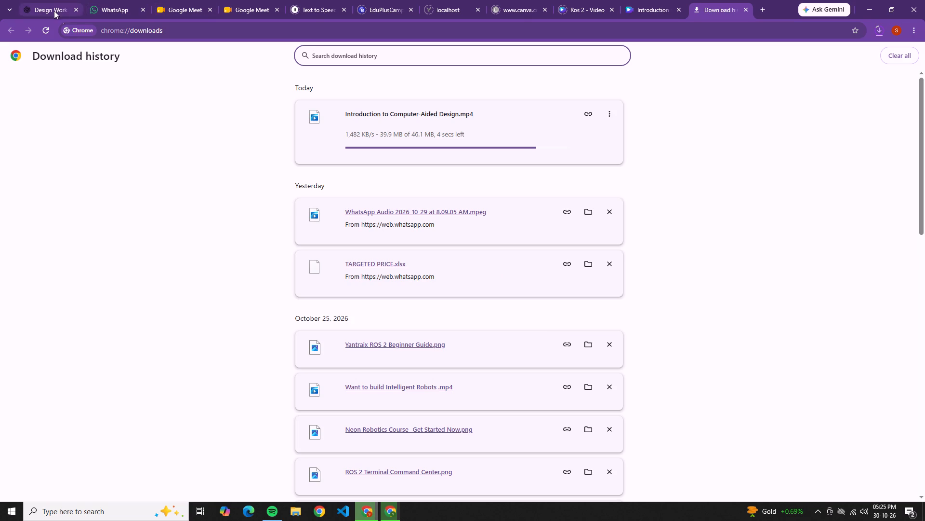
Switch to YouTube Studio and open the draft video "Introduction to Computer Aided Design" from the channel content for editing.
click(398, 511)
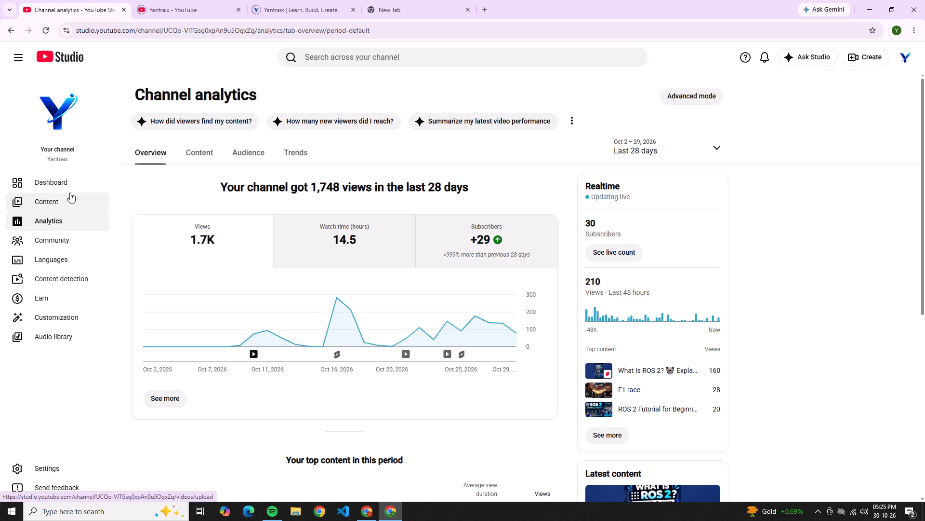
click(68, 188)
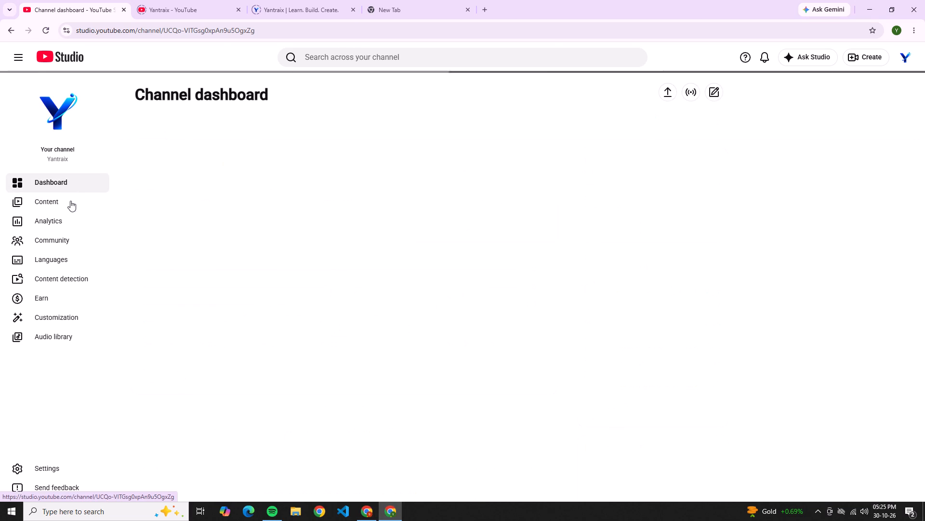
scroll(231, 419, down, 3)
scroll(284, 321, up, 6)
click(63, 206)
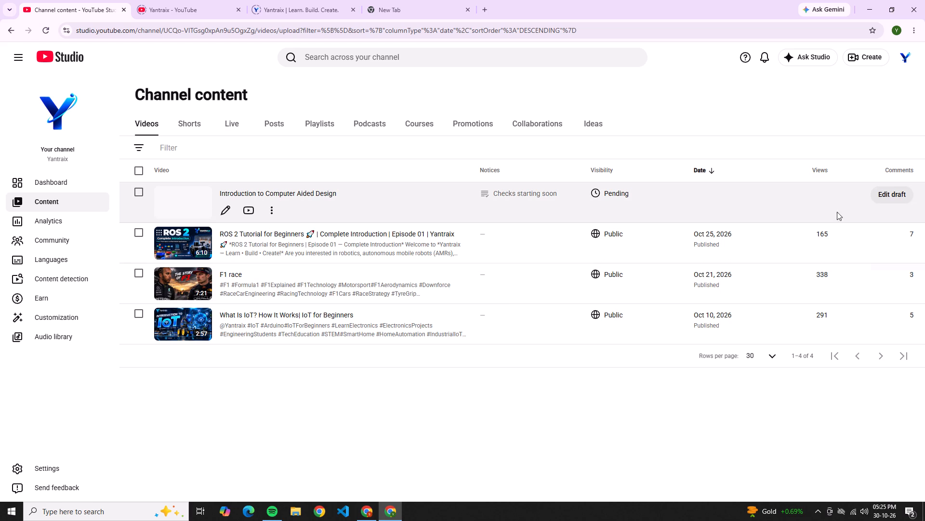
click(881, 194)
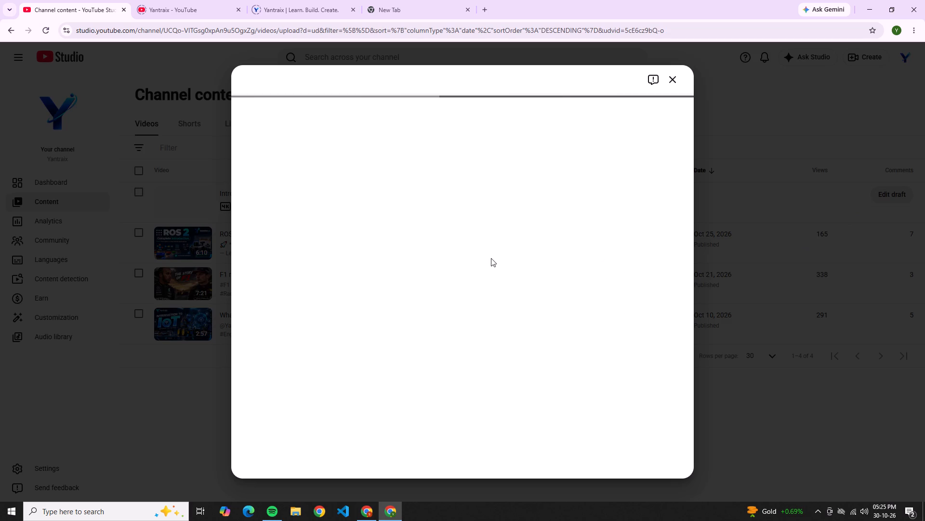
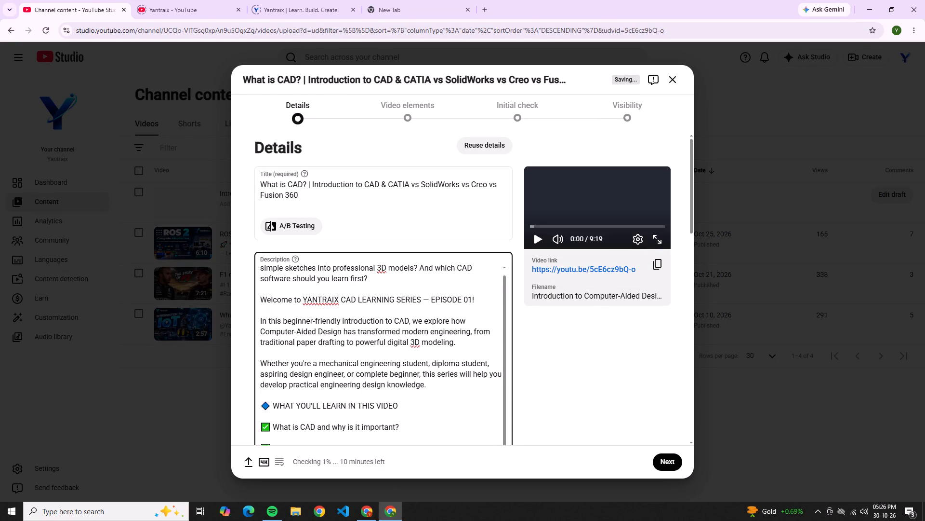
Review the draft video's description, from the opening introduction through the "WHAT YOU'LL LEARN IN THIS VIDEO" list.
scroll(345, 350, up, 7)
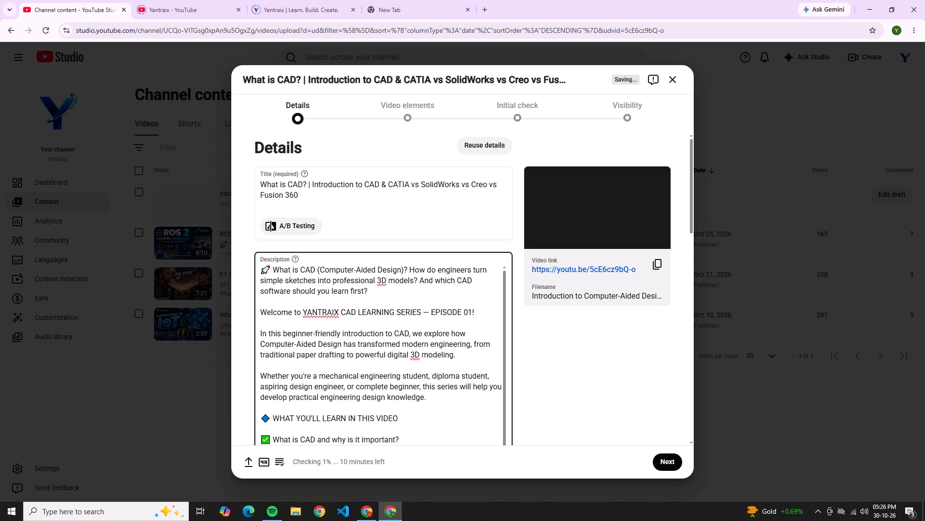
scroll(345, 350, down, 7)
scroll(342, 346, up, 3)
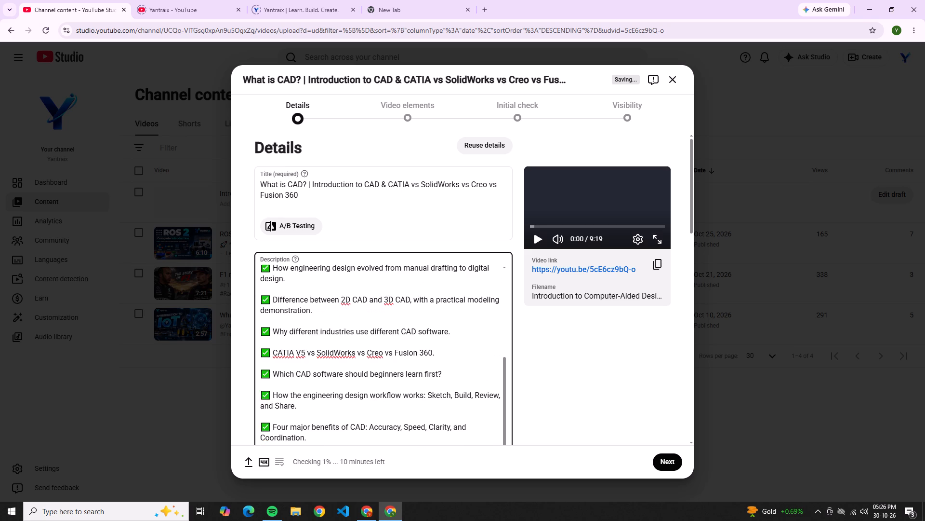
scroll(342, 346, up, 2)
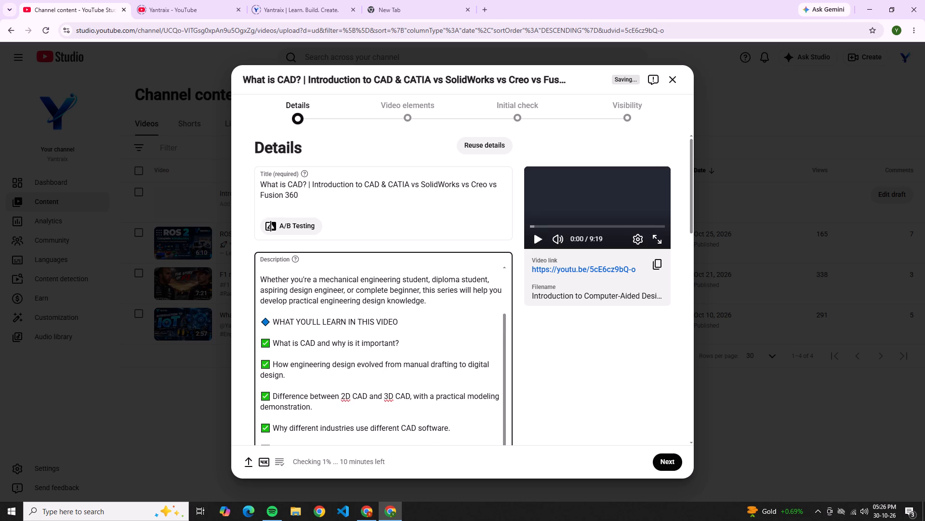
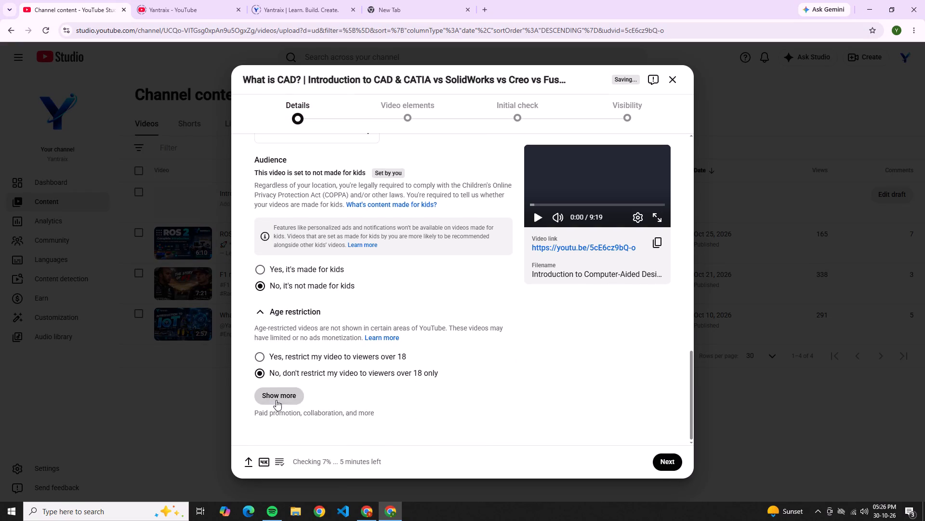
Declare that the video includes no paid promotion and that AI was not used to generate or edit the content.
scroll(277, 394, down, 6)
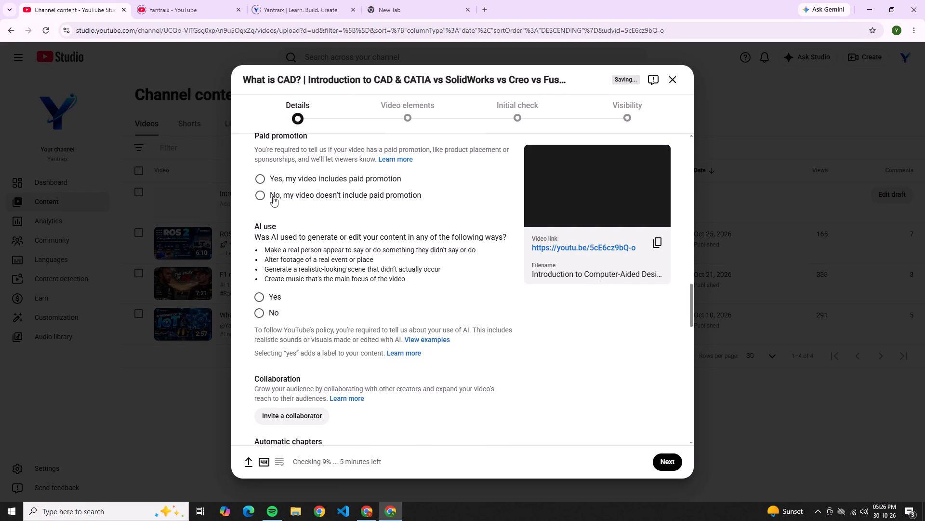
click(273, 196)
click(268, 313)
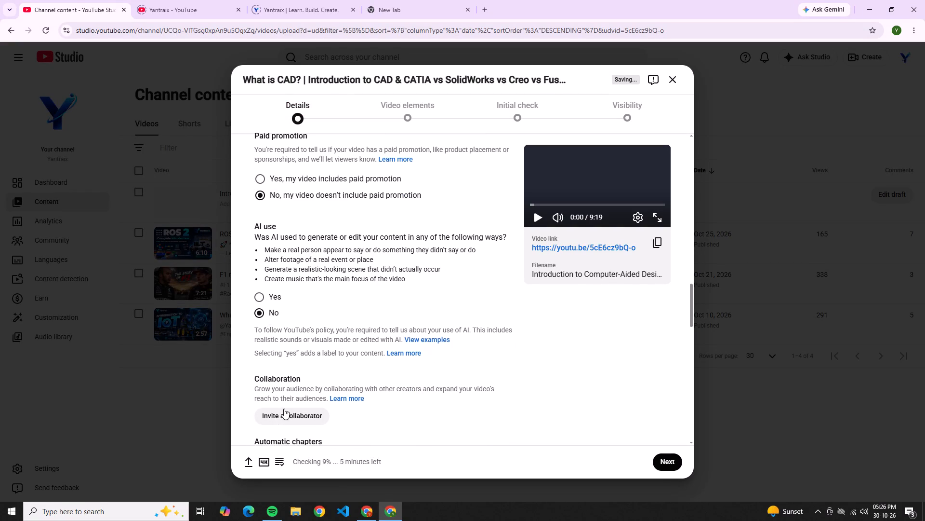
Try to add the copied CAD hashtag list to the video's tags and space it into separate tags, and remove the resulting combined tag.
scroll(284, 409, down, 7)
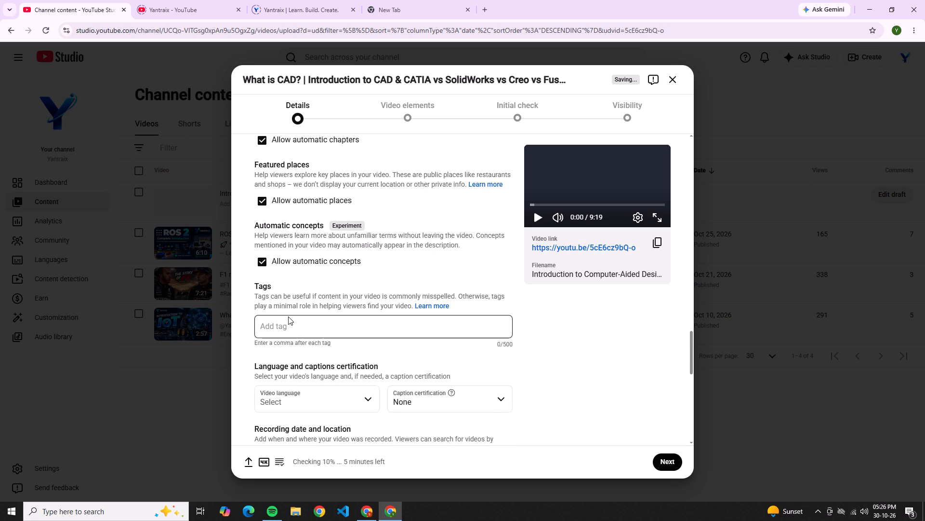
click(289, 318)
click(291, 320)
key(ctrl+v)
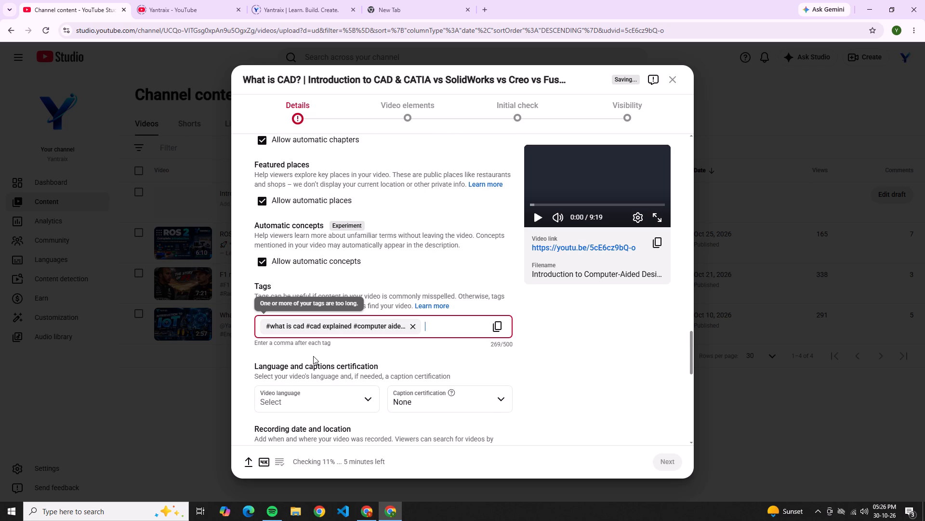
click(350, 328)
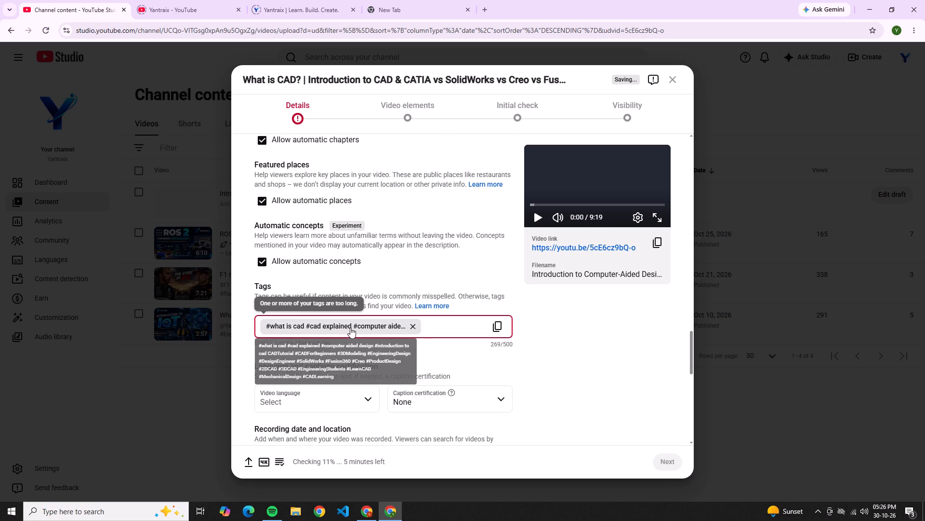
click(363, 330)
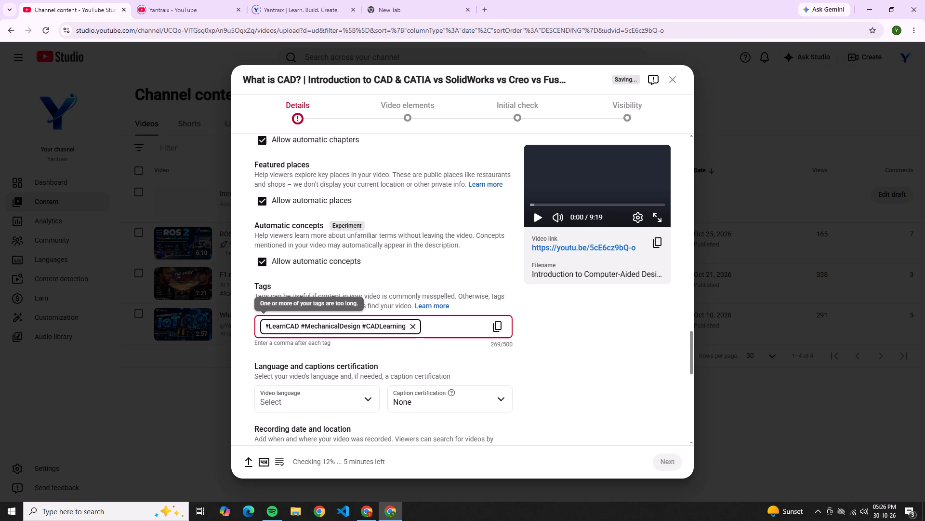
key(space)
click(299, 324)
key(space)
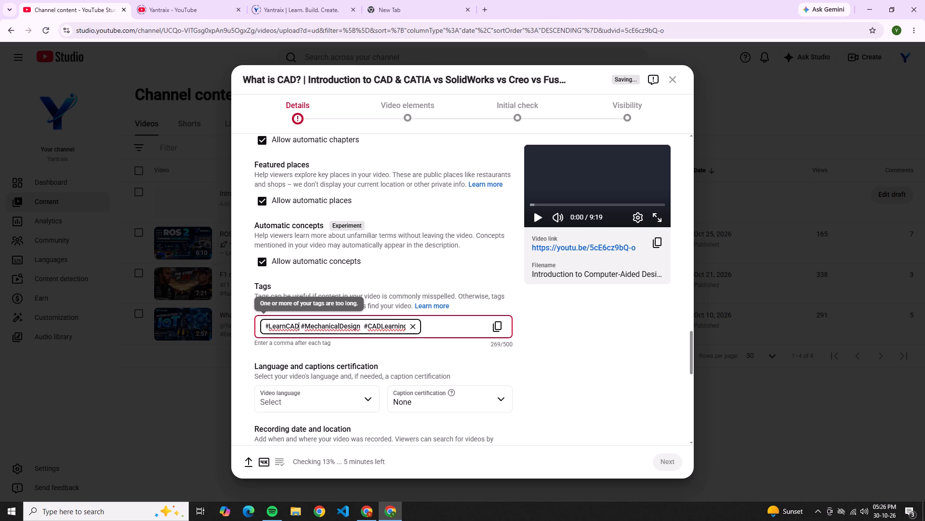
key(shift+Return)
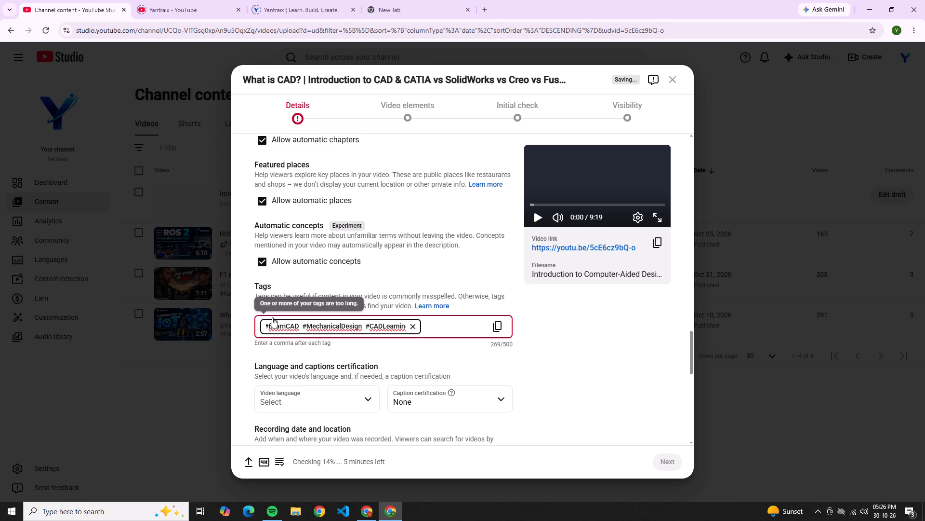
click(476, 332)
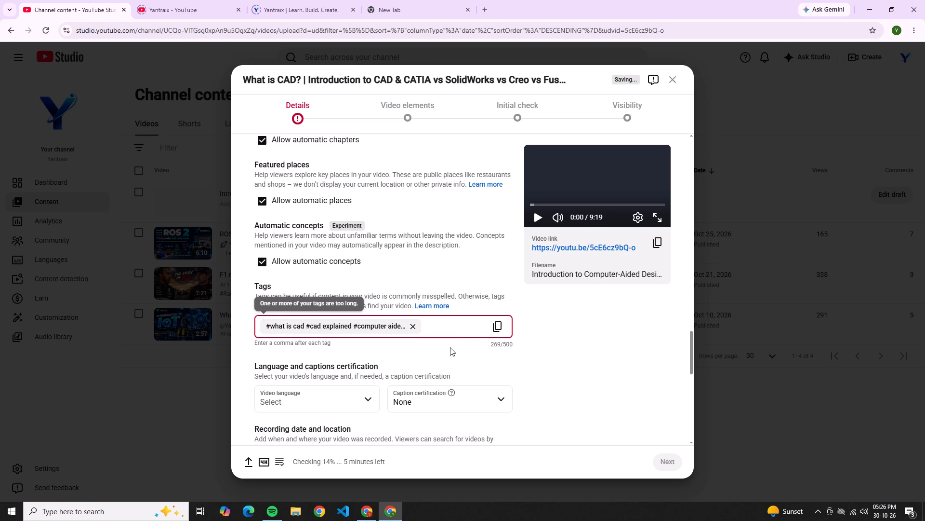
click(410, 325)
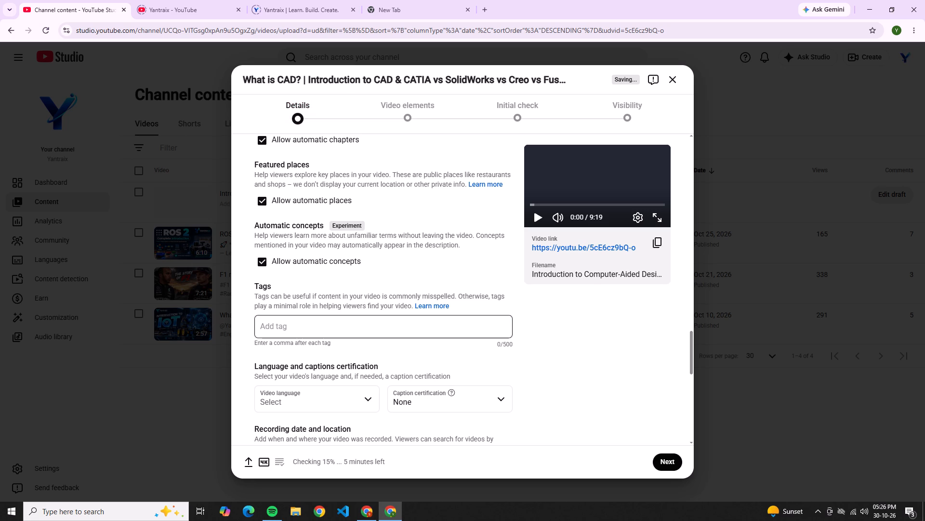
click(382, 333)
Set the video language to English (India).
scroll(382, 333, down, 2)
click(353, 298)
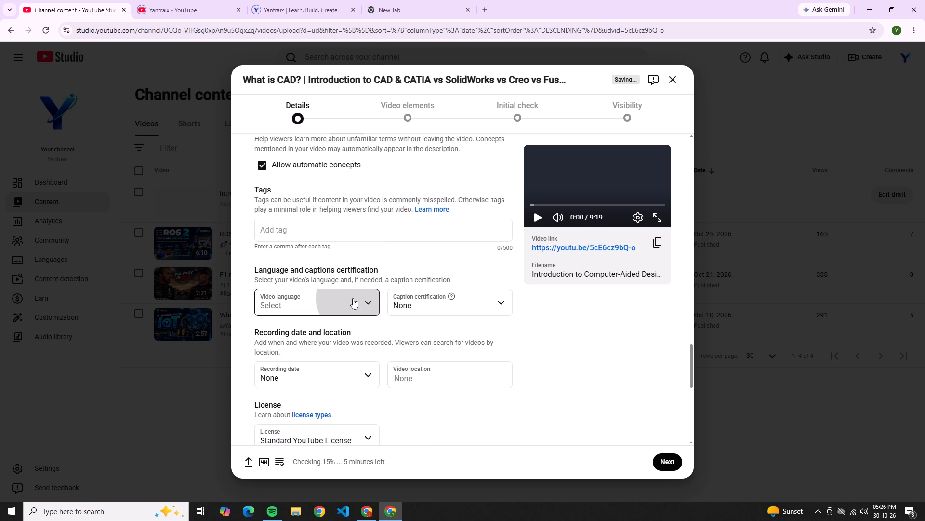
scroll(315, 184, down, 5)
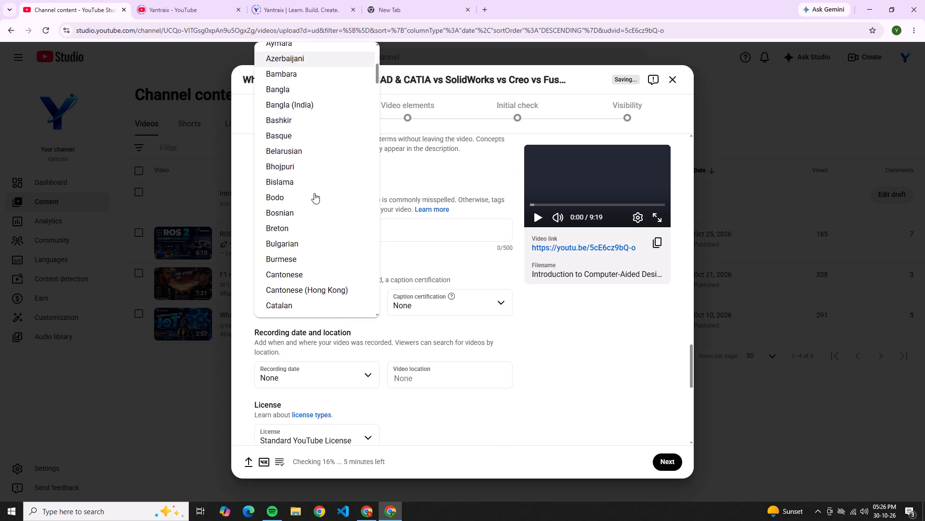
scroll(314, 193, down, 14)
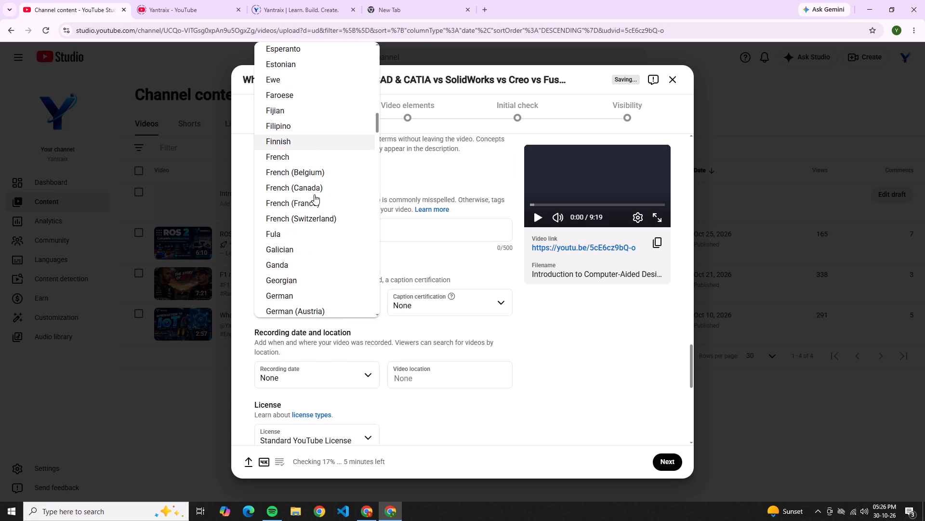
scroll(314, 195, down, 11)
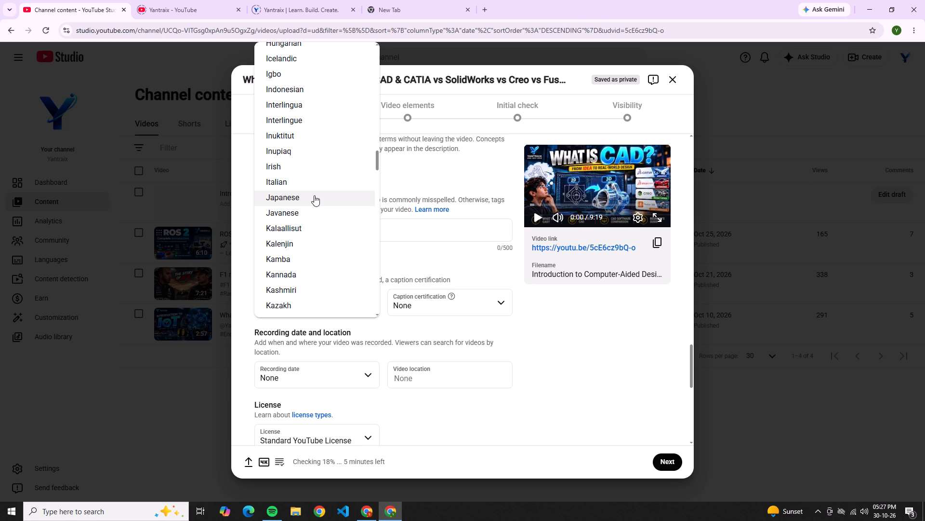
scroll(314, 195, down, 4)
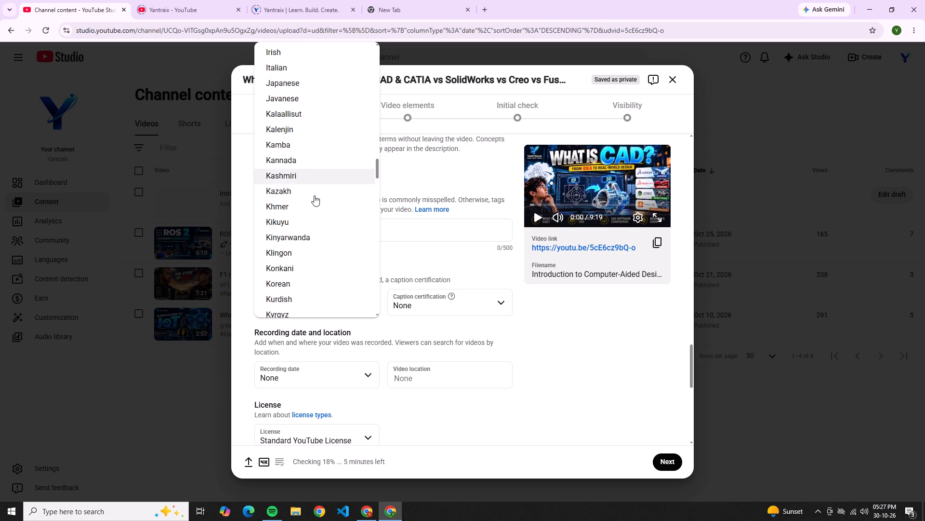
scroll(314, 195, down, 16)
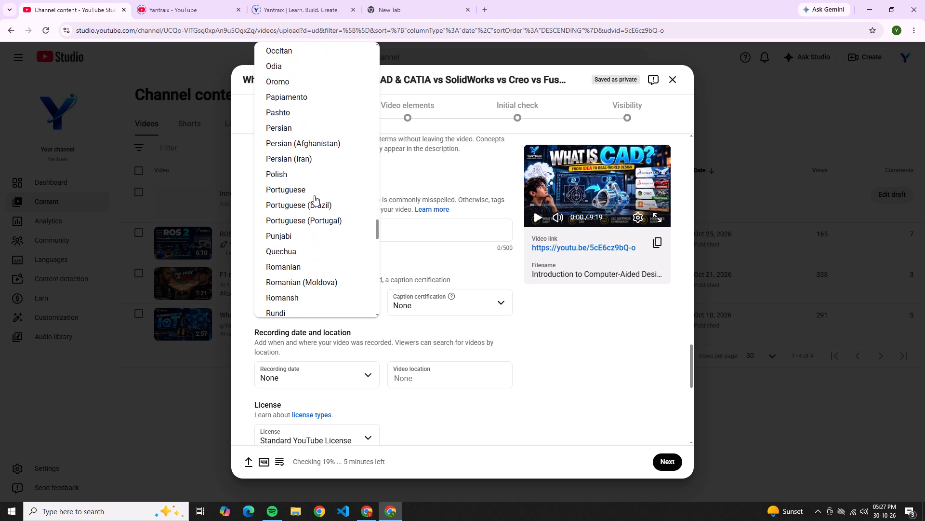
scroll(314, 195, down, 3)
scroll(314, 195, up, 20)
scroll(314, 195, up, 7)
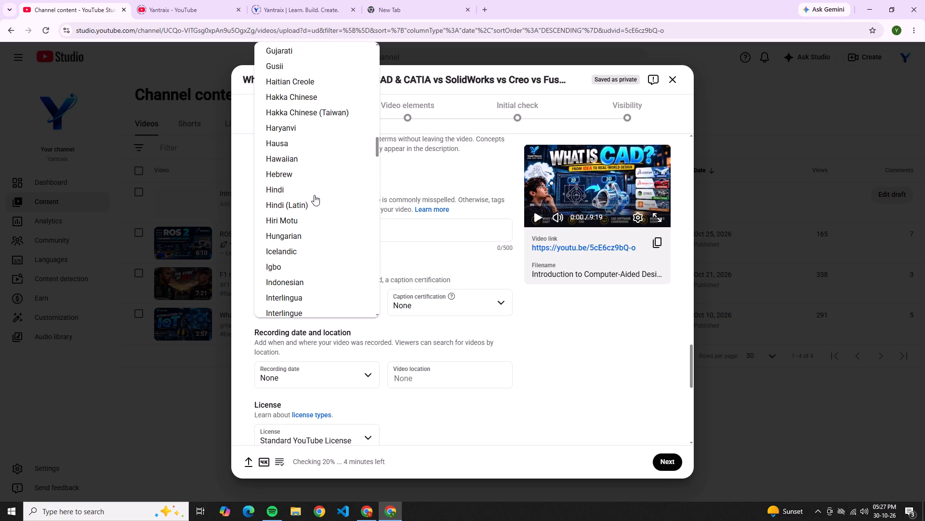
scroll(310, 206, up, 8)
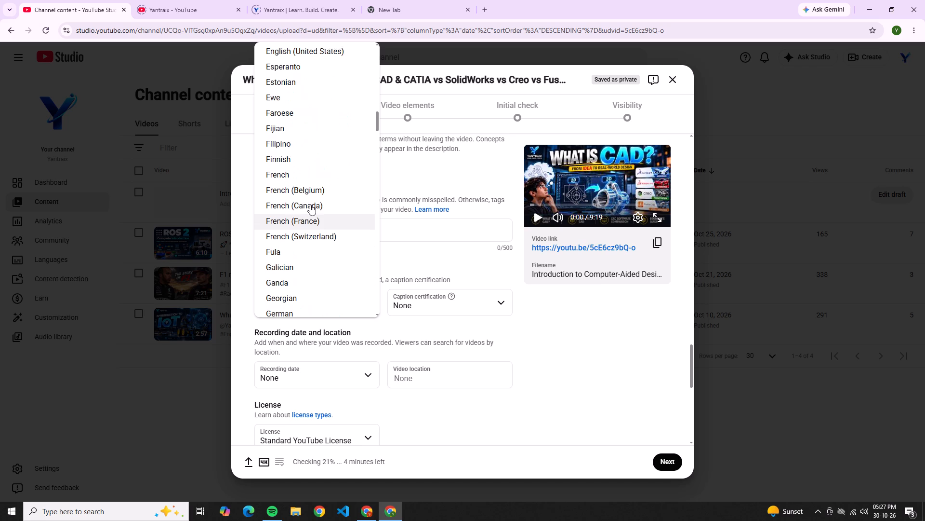
scroll(310, 205, up, 5)
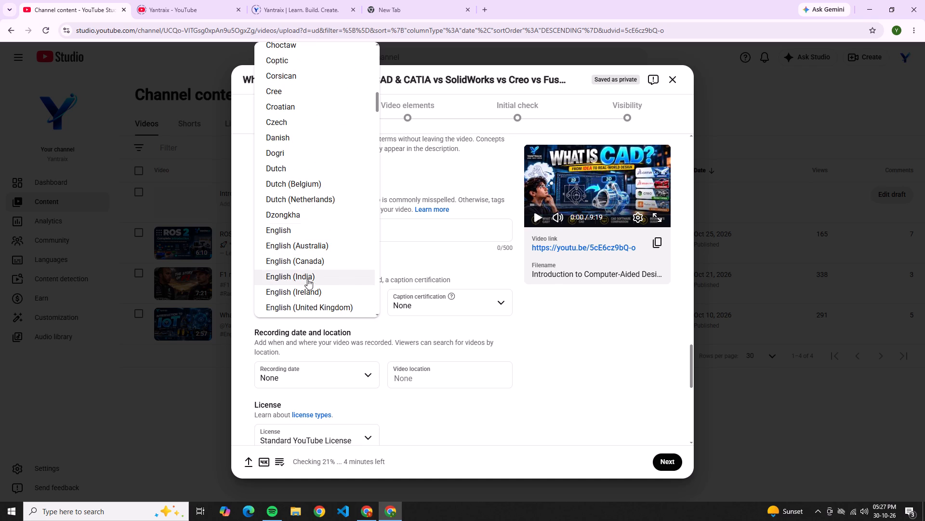
click(308, 278)
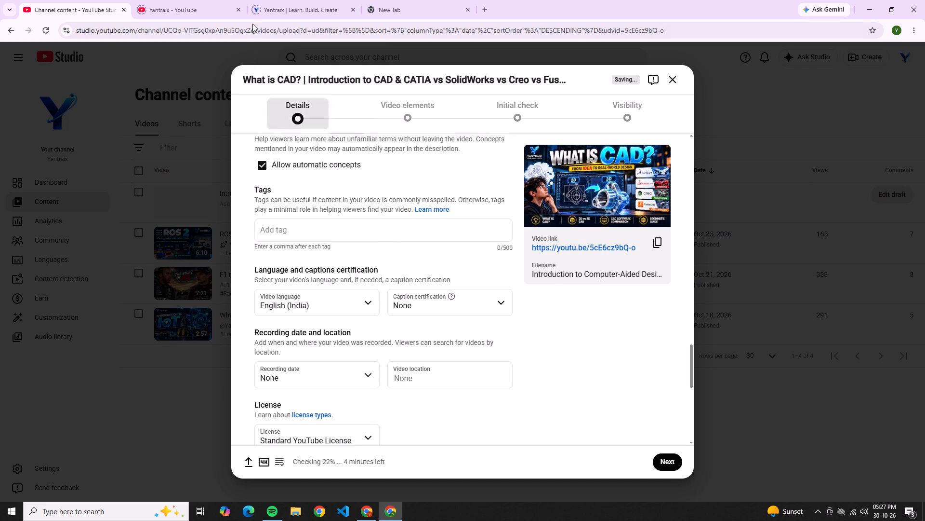
Paste the copied CAD hashtag list into the video's tags again.
click(345, 238)
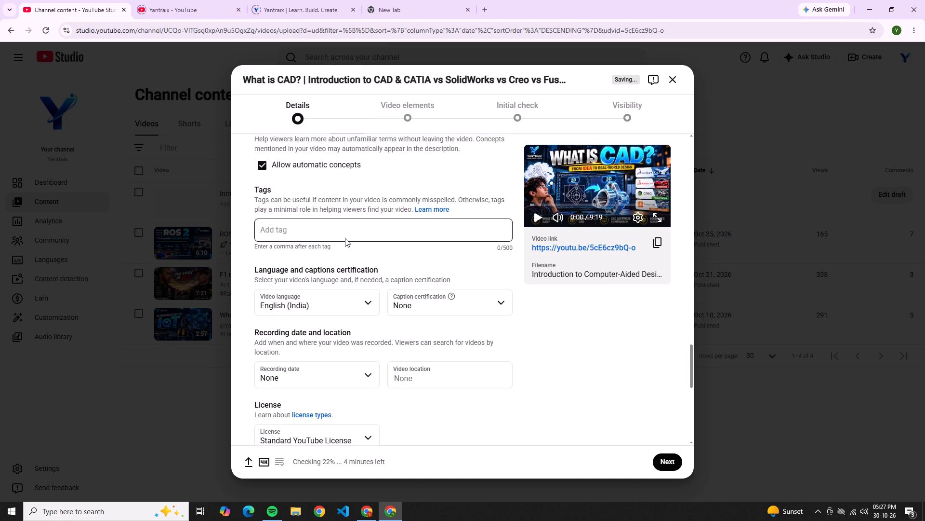
click(345, 235)
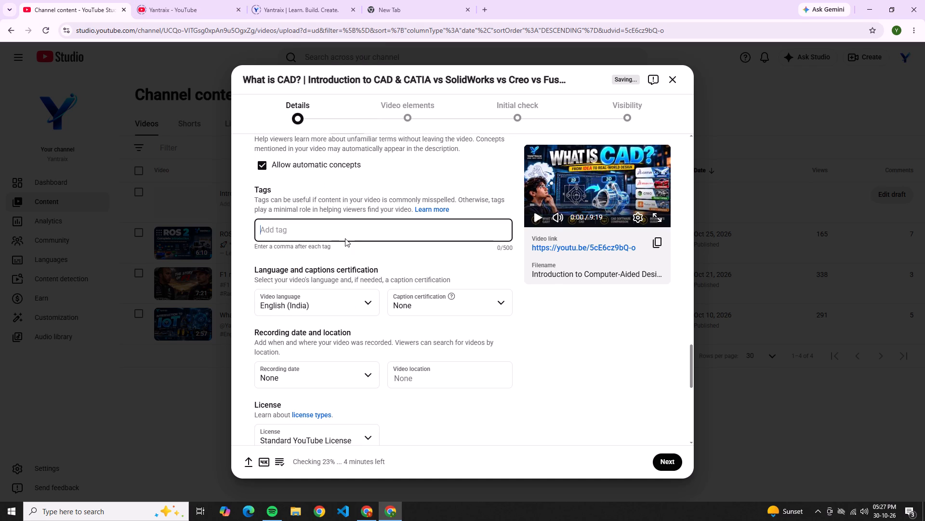
key(ctrl+v)
Copy CADLearning out of the combined hashtag tag and add it as a separate tag.
click(309, 239)
click(301, 234)
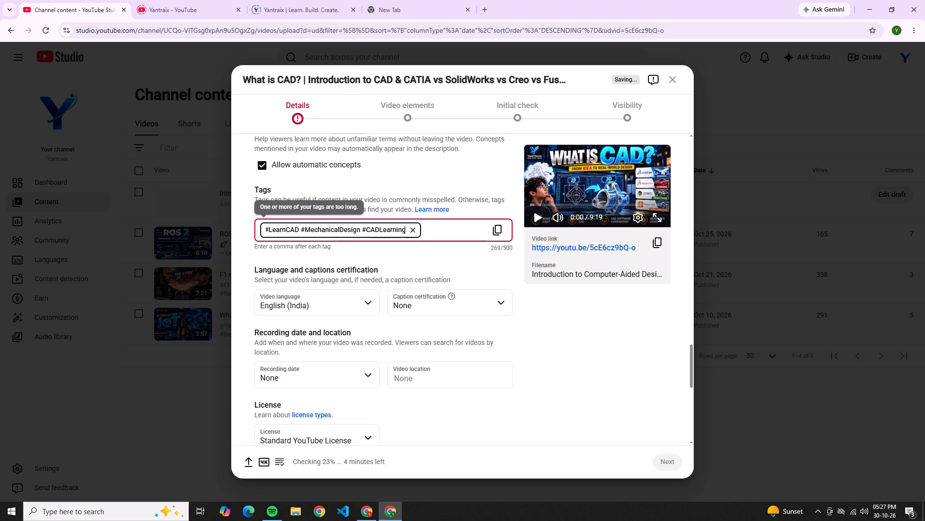
double_click(371, 230)
key(ctrl+c)
click(443, 234)
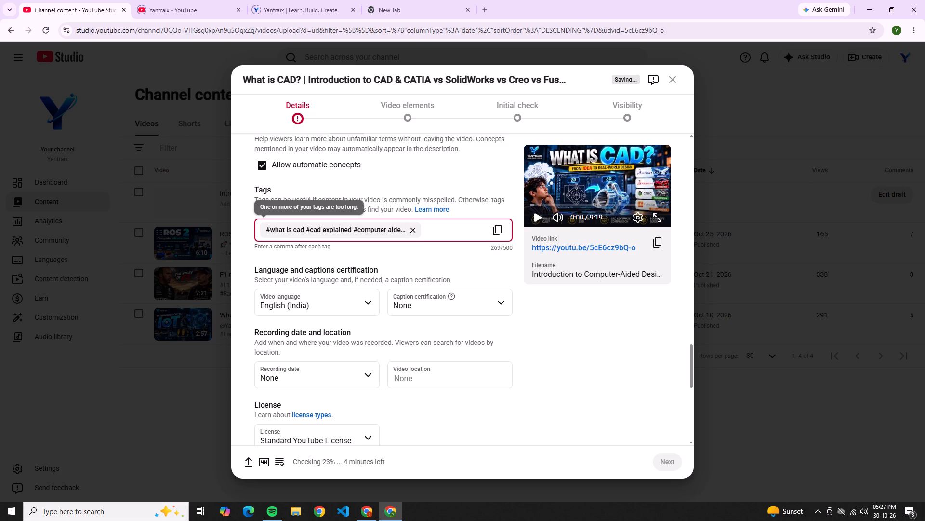
key(ctrl+v)
Copy MechanicalDesign out of the combined hashtag tag and add it as a separate tag.
click(341, 231)
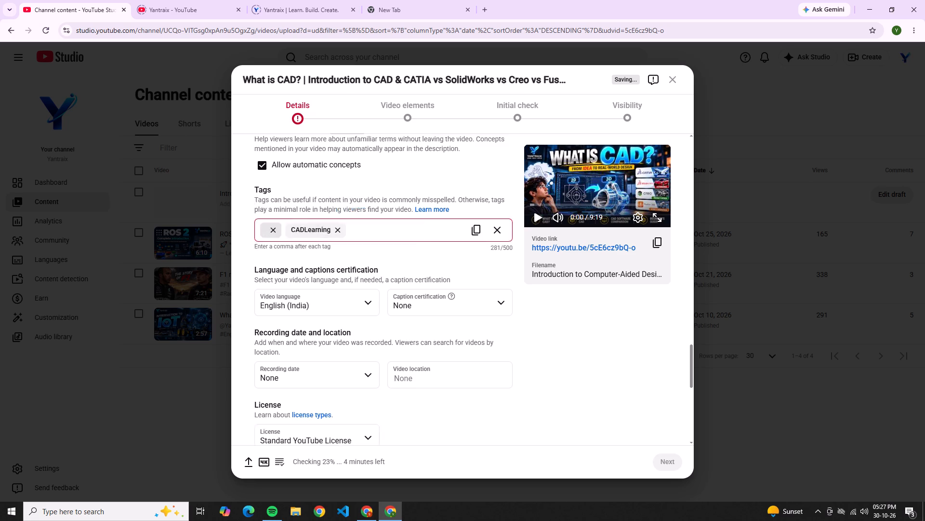
drag(359, 230, 289, 232)
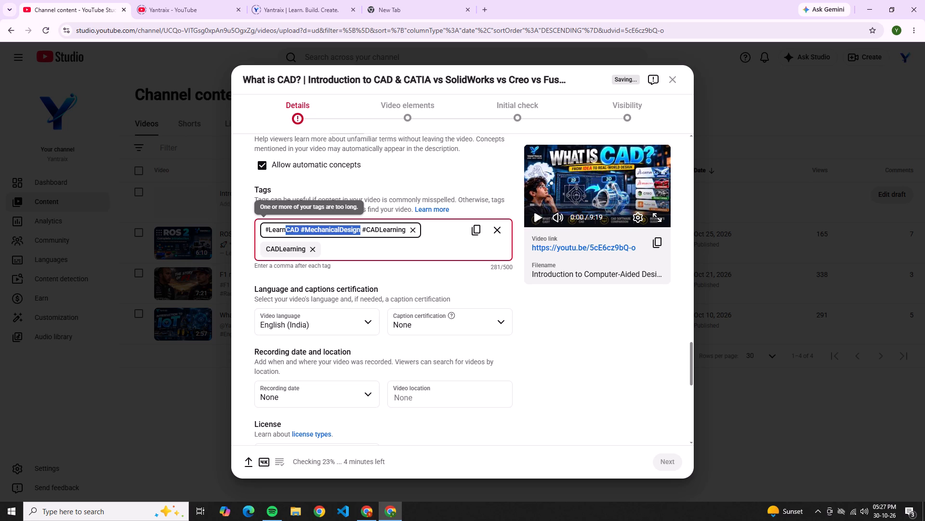
drag(289, 232, 307, 233)
key(ctrl+c)
click(341, 250)
key(ctrl+v)
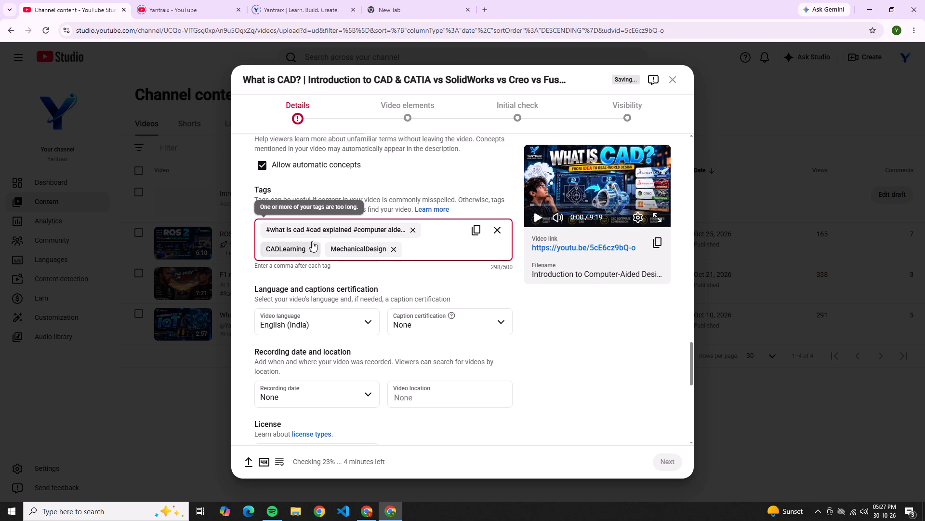
Copy the text "LearnCAD #M" out of the combined hashtag tag and add it as a separate tag.
click(320, 233)
click(300, 233)
drag(299, 232, 384, 242)
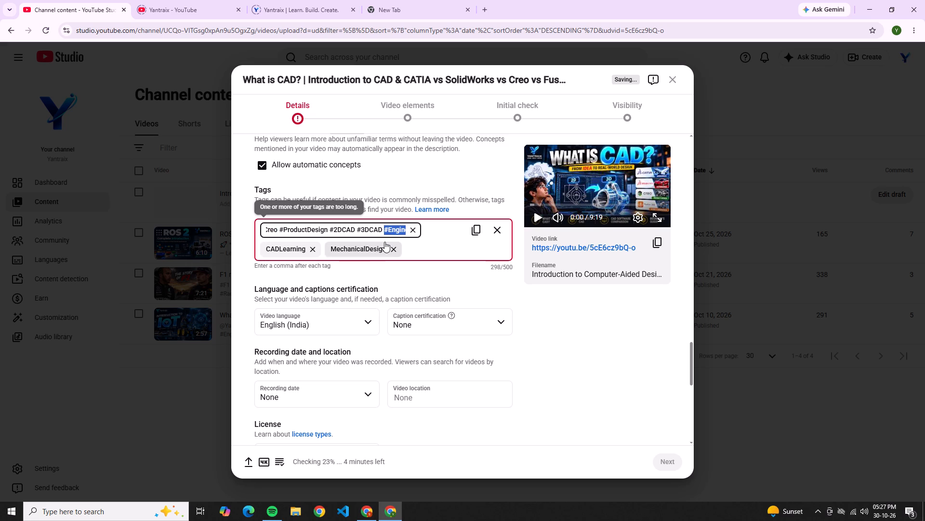
drag(384, 242, 353, 234)
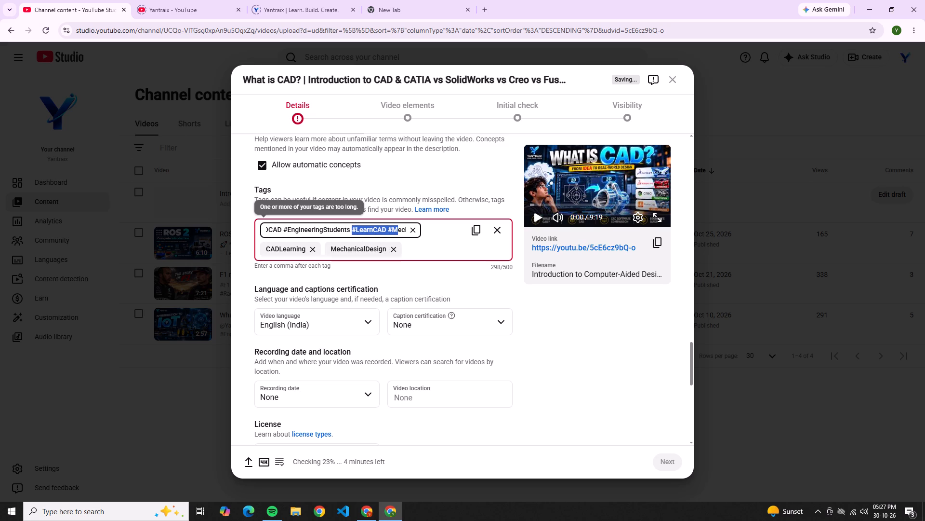
drag(353, 234, 357, 234)
key(ctrl+c)
click(404, 252)
key(ctrl+v)
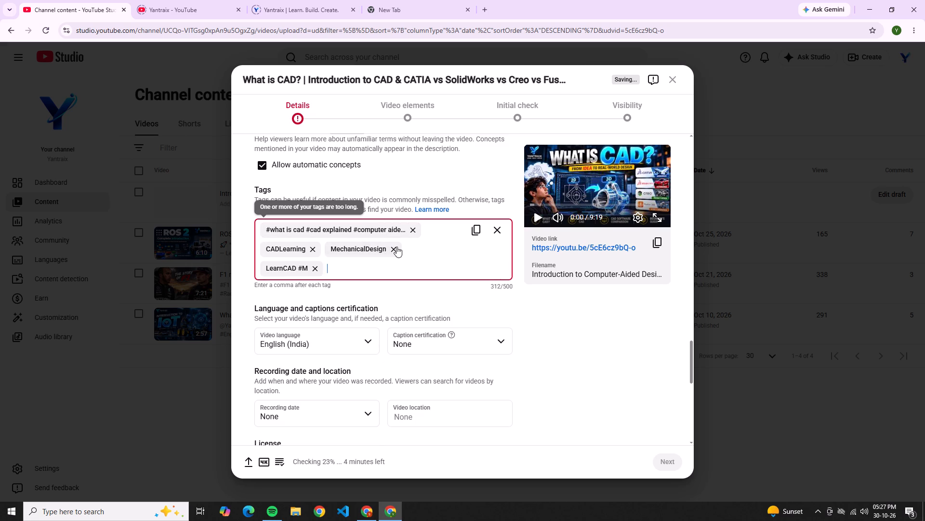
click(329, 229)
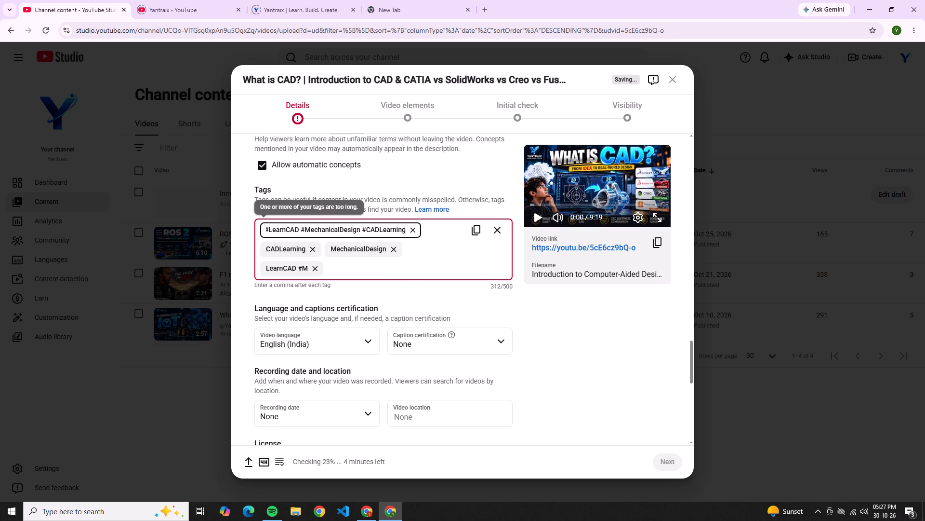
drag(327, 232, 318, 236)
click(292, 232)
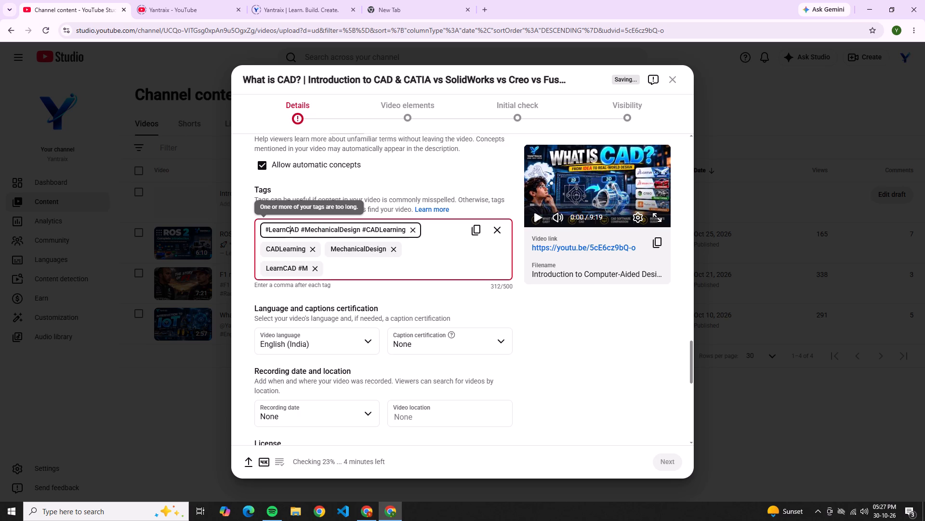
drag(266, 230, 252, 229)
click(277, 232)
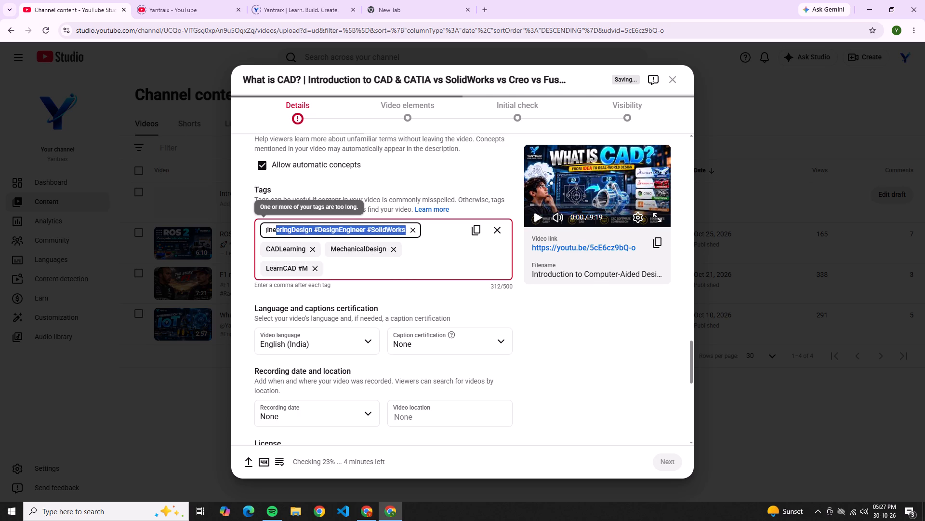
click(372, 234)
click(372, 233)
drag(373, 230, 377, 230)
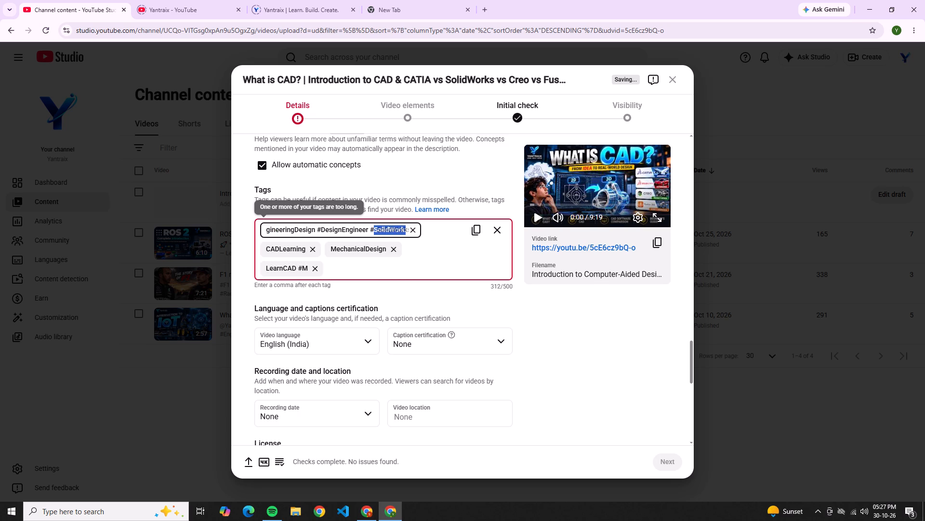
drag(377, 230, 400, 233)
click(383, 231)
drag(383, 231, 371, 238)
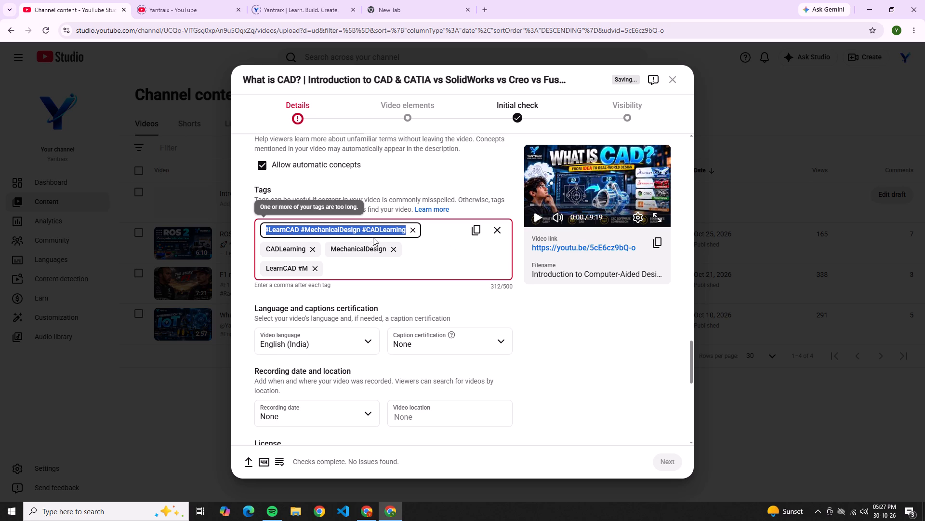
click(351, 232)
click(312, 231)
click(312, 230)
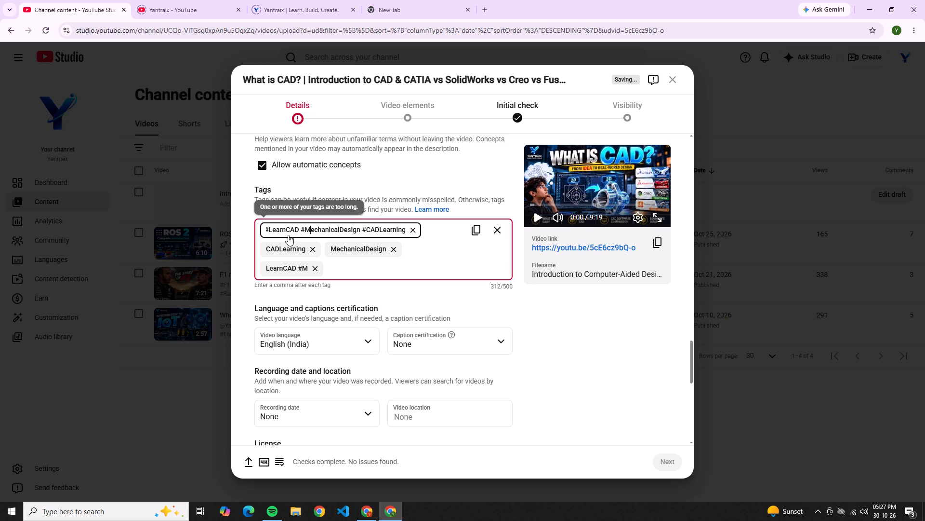
Copy EngineeringStudents out of the combined hashtag tag and add it as a separate tag.
drag(283, 232, 364, 234)
click(364, 231)
drag(362, 230, 382, 232)
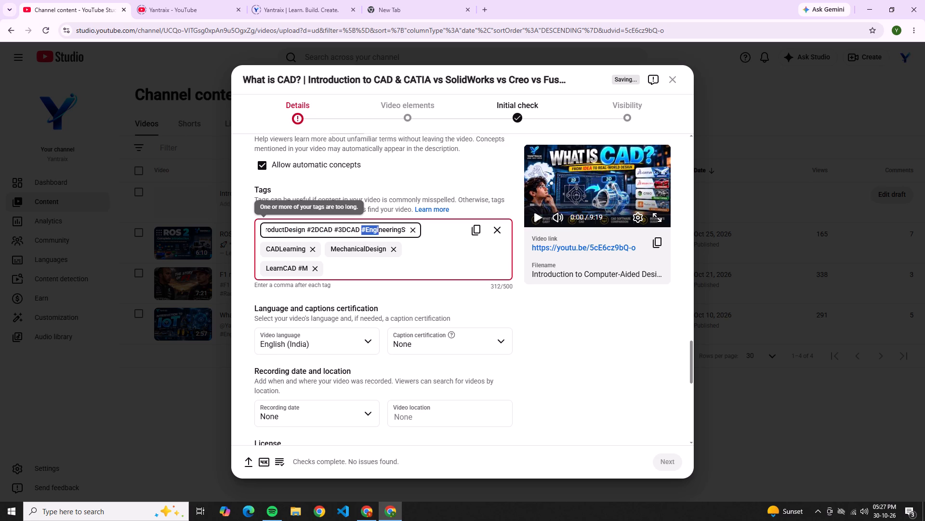
drag(382, 232, 399, 233)
drag(334, 233, 322, 231)
click(326, 230)
drag(326, 230, 321, 228)
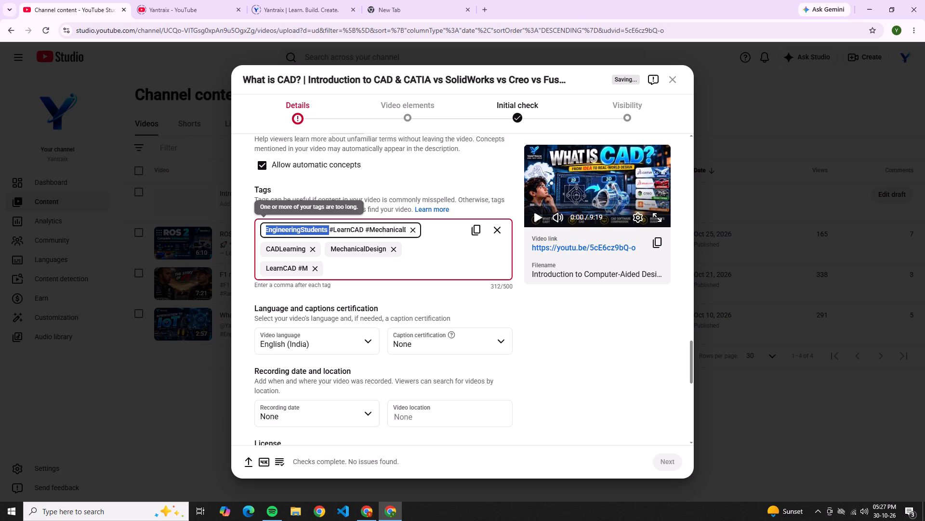
drag(321, 228, 318, 227)
key(ctrl+c)
click(418, 264)
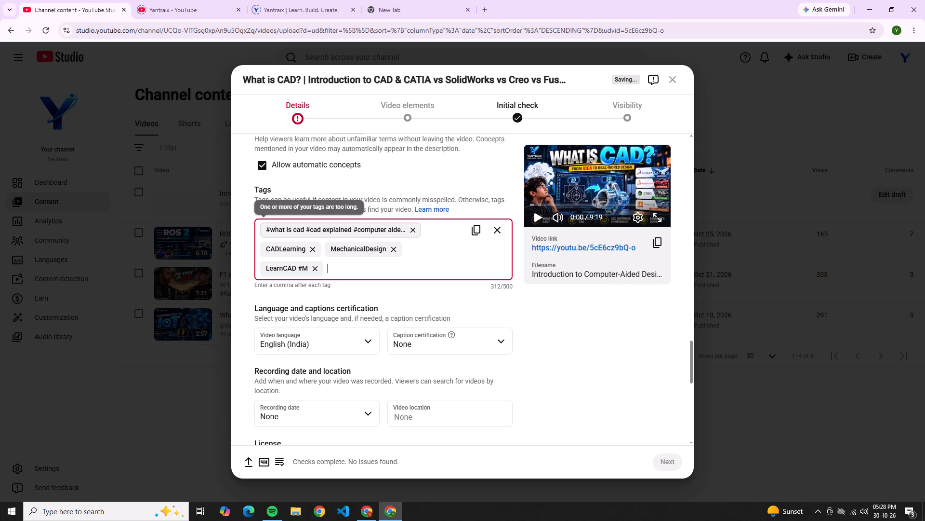
key(ctrl+v)
click(625, 381)
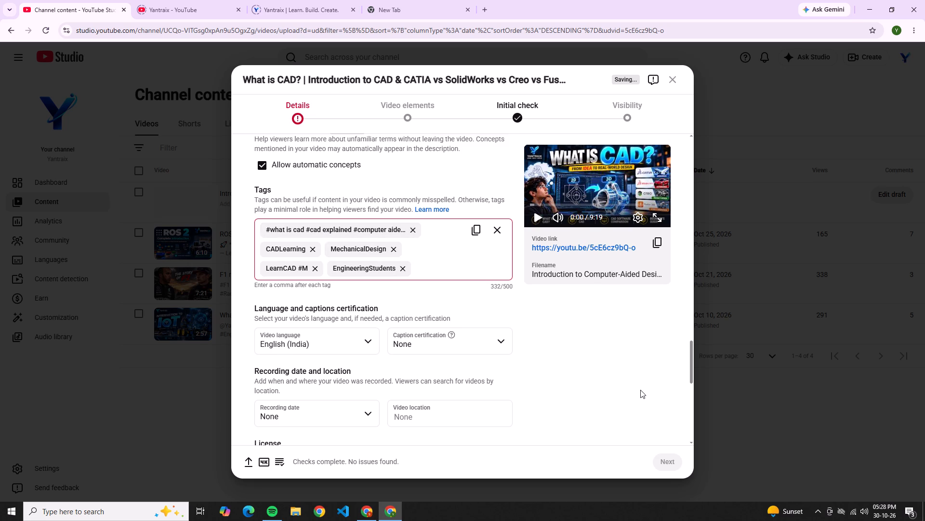
click(642, 390)
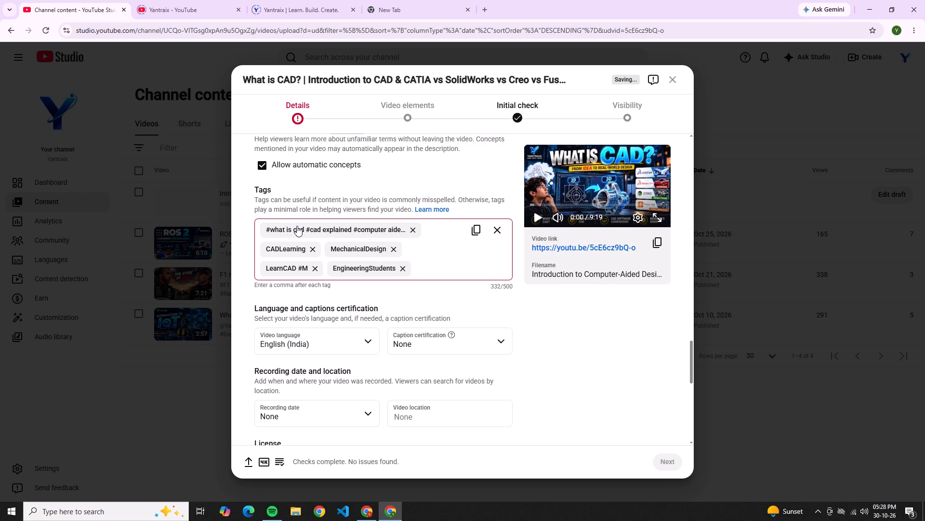
Copy "#what is cad" from the start of the combined hashtag tag and add it as a separate tag.
click(298, 226)
click(282, 228)
drag(278, 234, 252, 229)
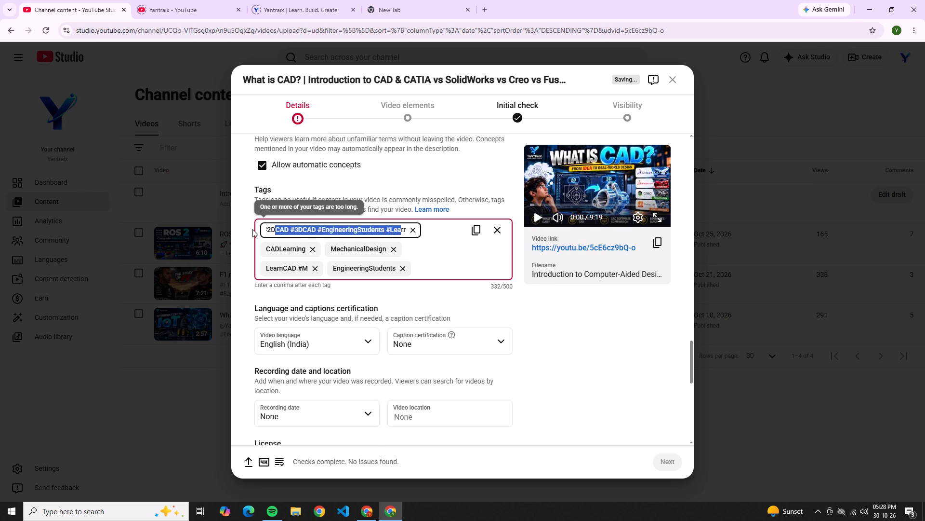
drag(252, 229, 243, 229)
click(300, 228)
drag(303, 231, 255, 230)
key(ctrl+c)
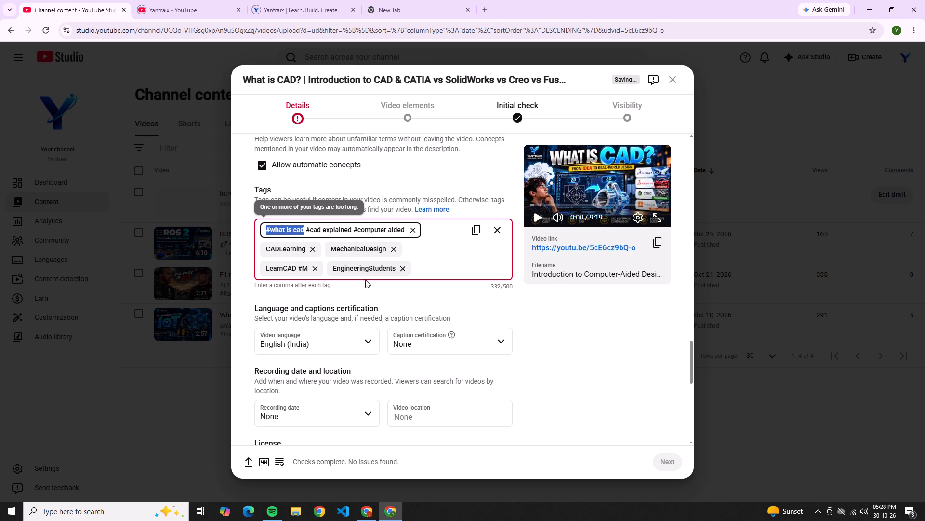
click(443, 250)
key(ctrl+v)
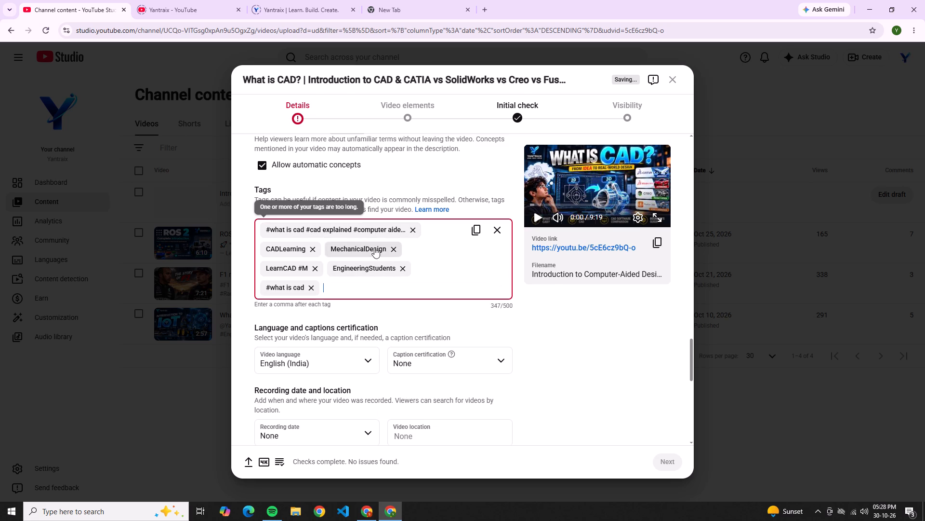
Copy "cad explained" out of the combined hashtag tag and add it as a separate tag.
click(334, 228)
click(335, 228)
drag(335, 228, 257, 235)
click(349, 232)
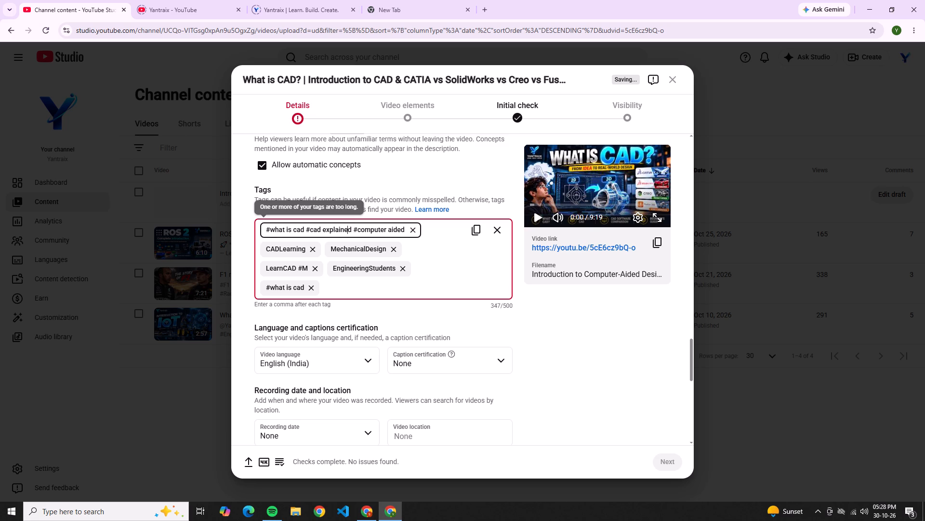
drag(353, 232, 308, 226)
key(ctrl+c)
click(341, 287)
key(ctrl+v)
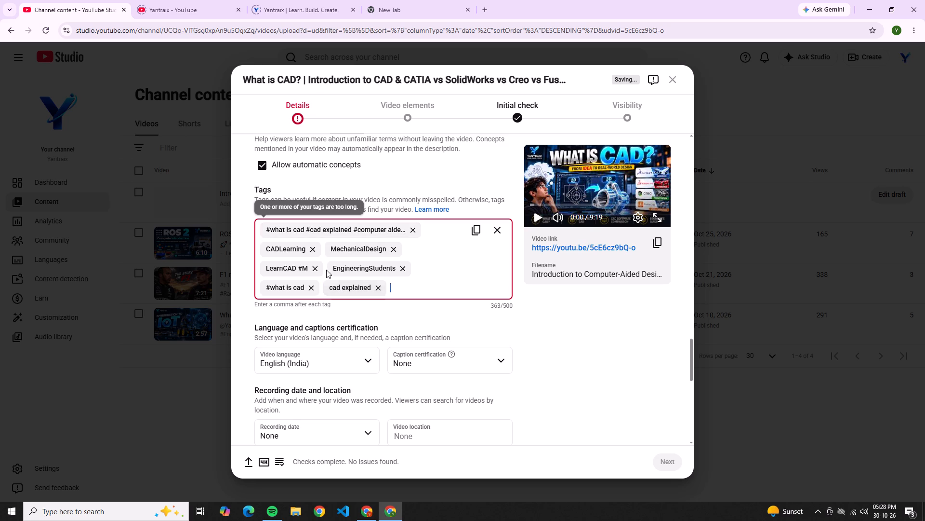
Copy "#computer aided design" out of the combined hashtag tag and add it as a separate tag.
click(360, 225)
drag(346, 232, 284, 235)
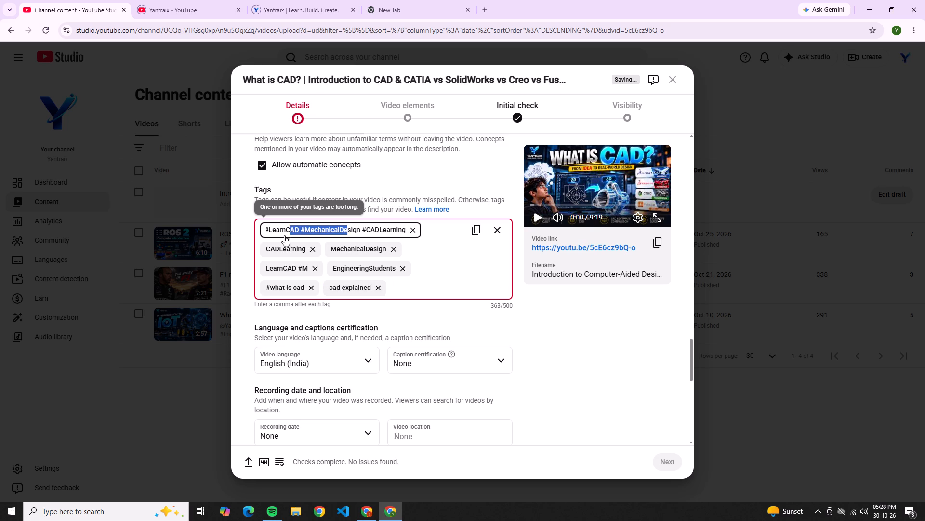
drag(284, 235, 264, 230)
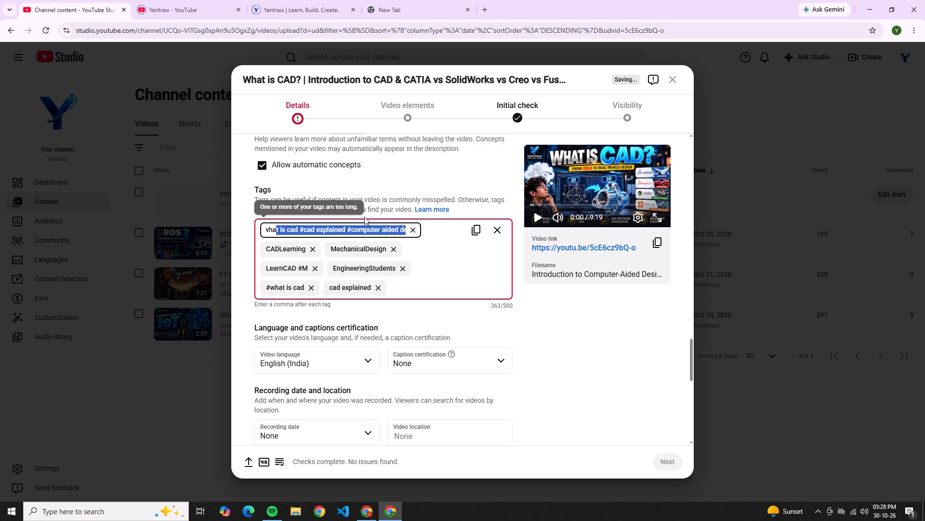
click(360, 231)
drag(355, 230, 399, 235)
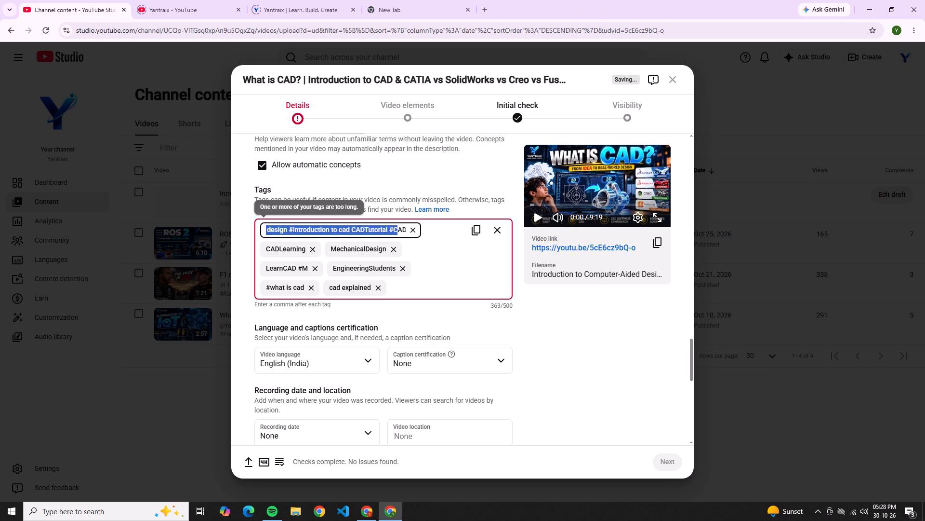
drag(399, 235, 334, 240)
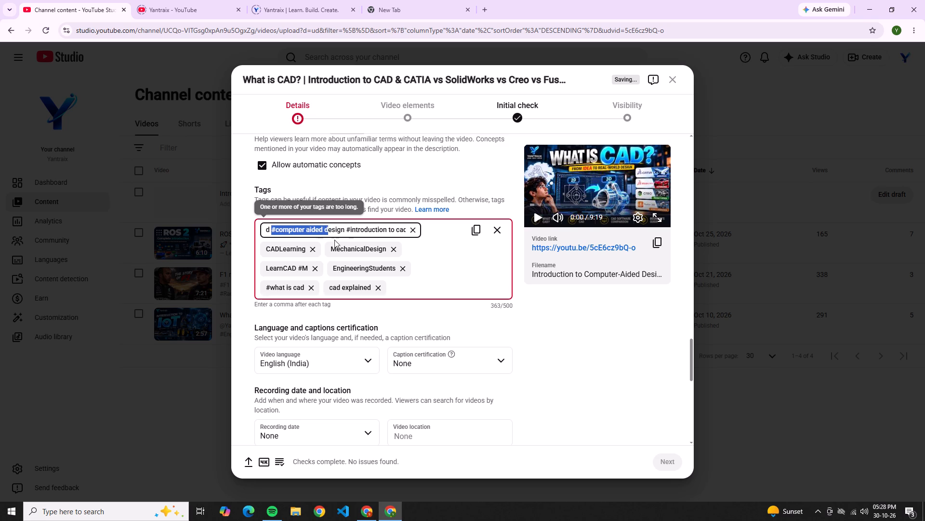
drag(334, 240, 346, 240)
key(ctrl+c)
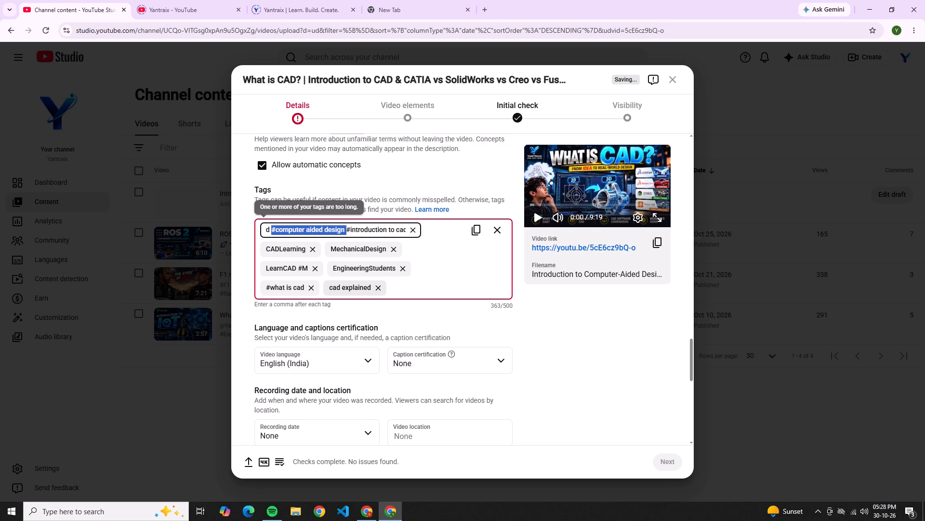
click(407, 282)
key(ctrl+v)
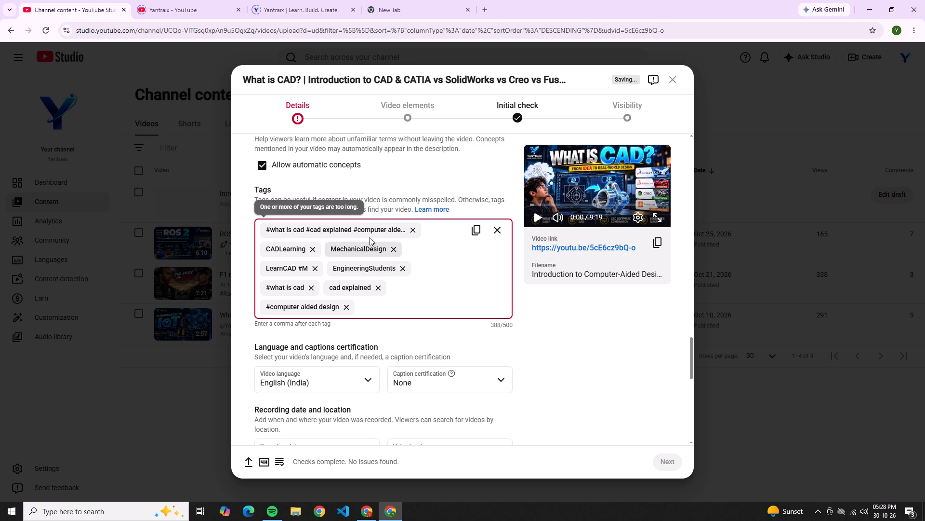
Copy 3DModeling out of the combined hashtag tag and add it as a separate tag.
click(368, 231)
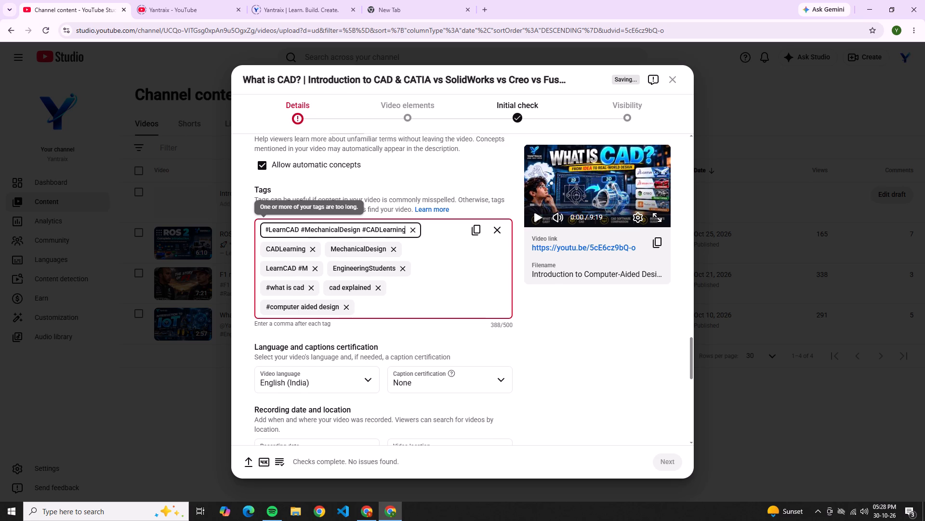
drag(314, 230, 304, 237)
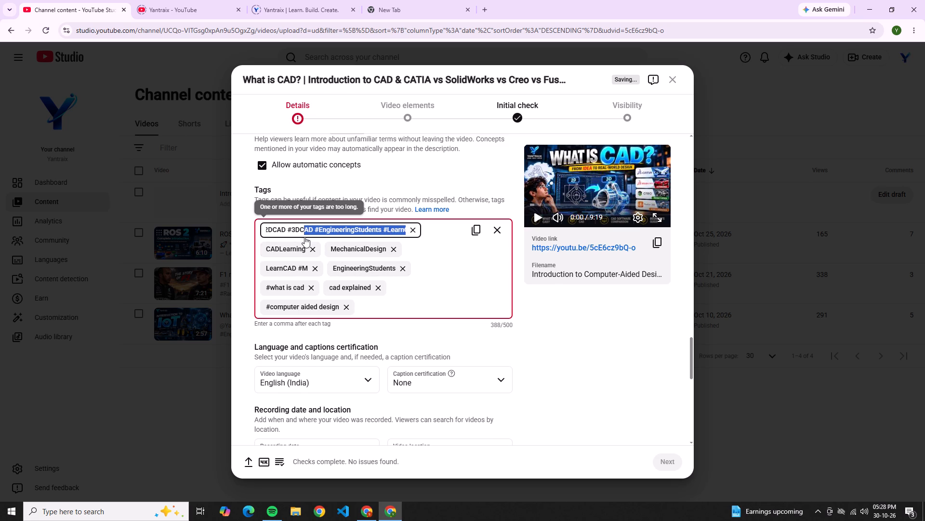
drag(304, 237, 297, 235)
click(294, 234)
drag(290, 233, 269, 232)
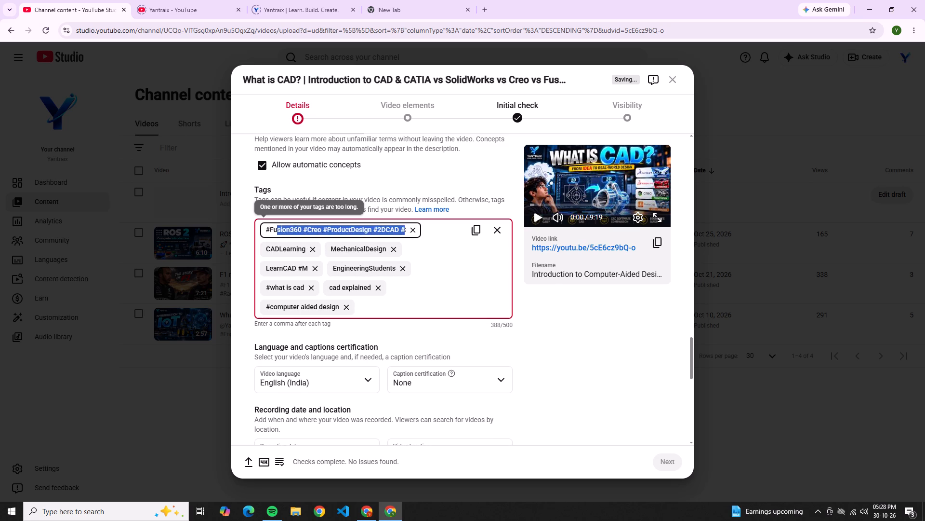
drag(269, 232, 274, 227)
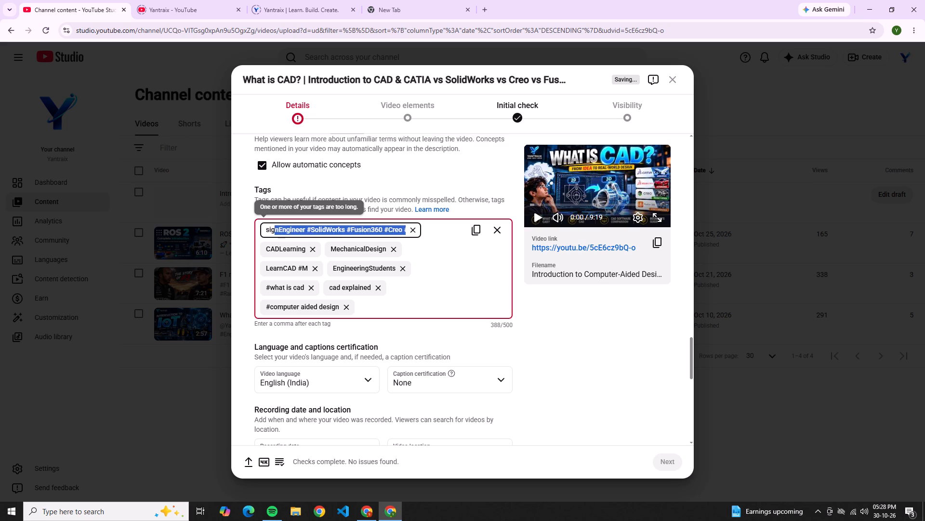
drag(274, 227, 327, 233)
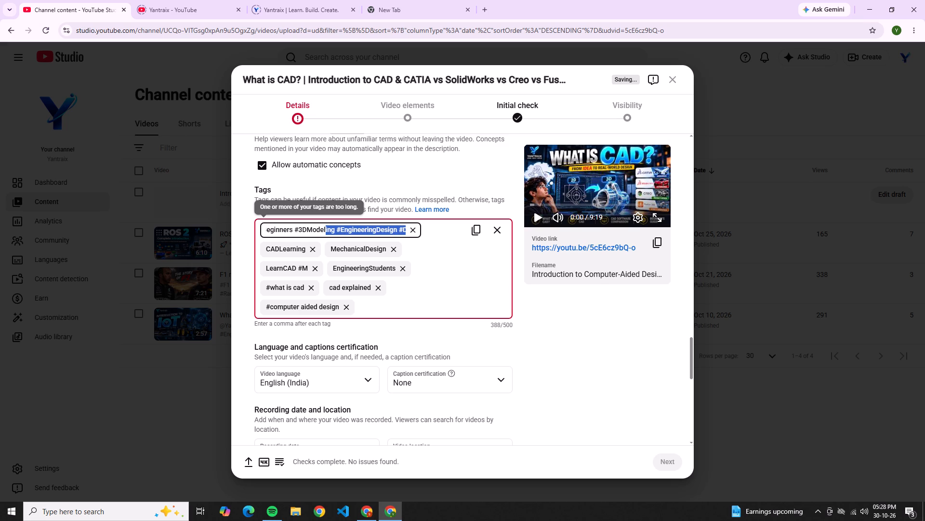
drag(327, 233, 329, 233)
click(330, 233)
double_click(324, 233)
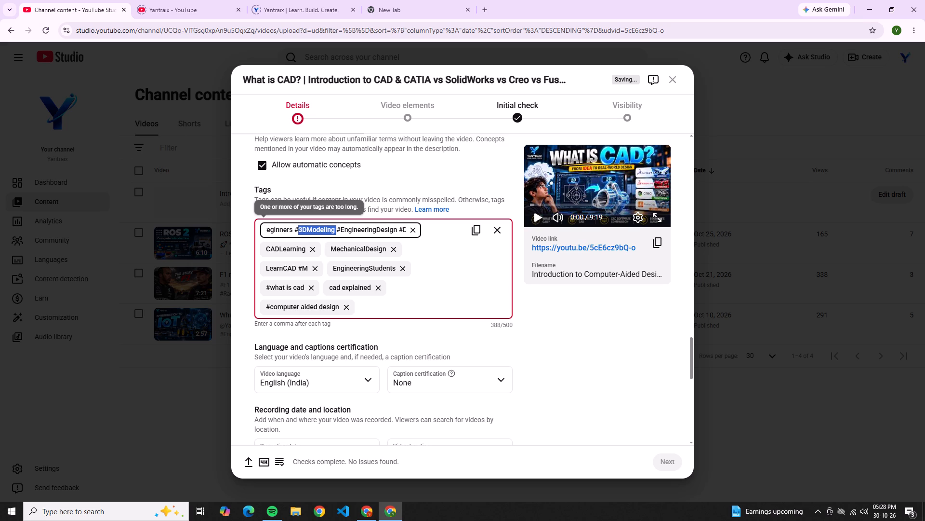
key(ctrl+c)
click(382, 314)
key(ctrl+v)
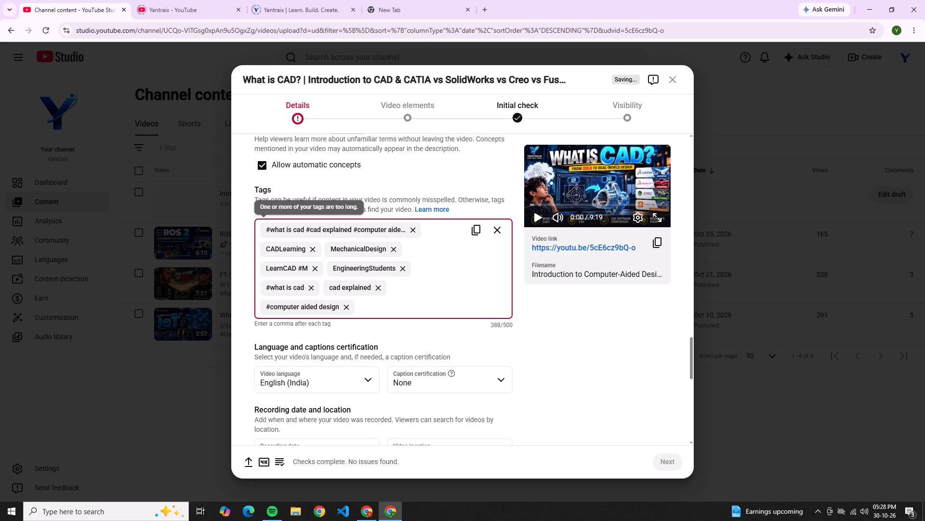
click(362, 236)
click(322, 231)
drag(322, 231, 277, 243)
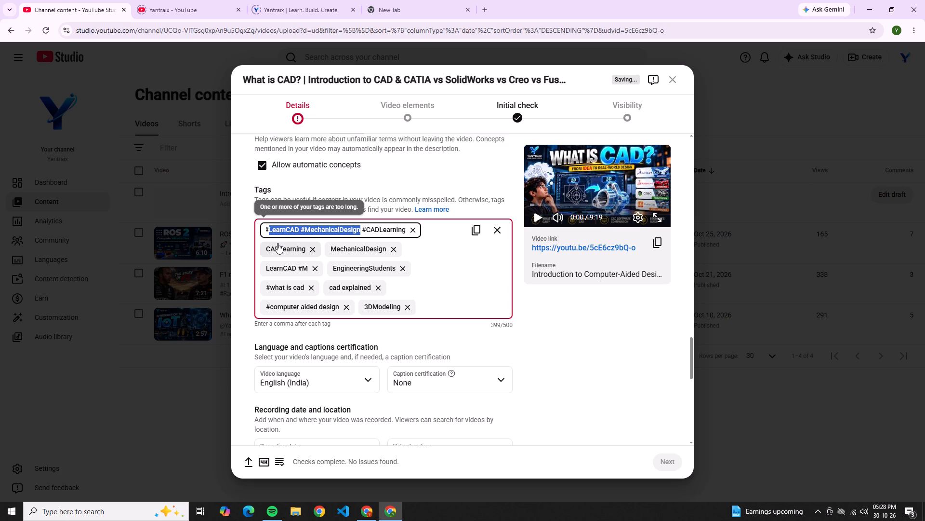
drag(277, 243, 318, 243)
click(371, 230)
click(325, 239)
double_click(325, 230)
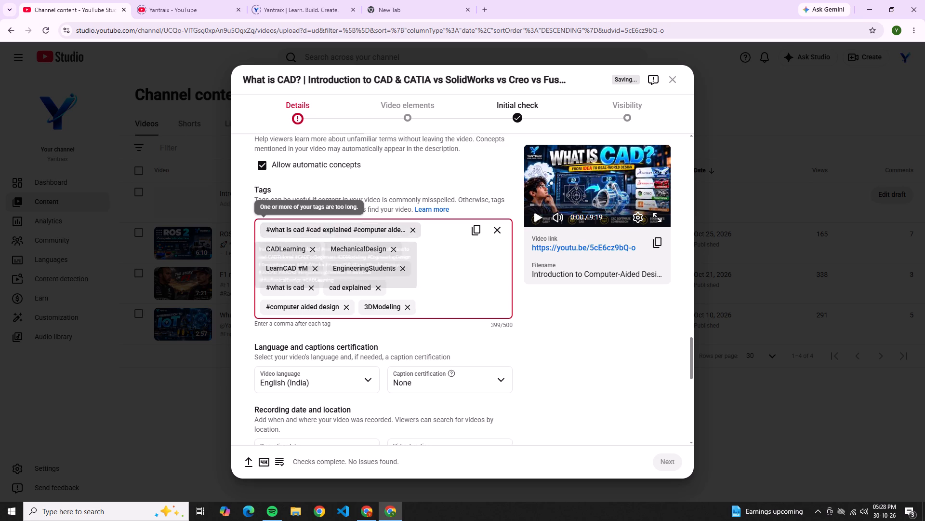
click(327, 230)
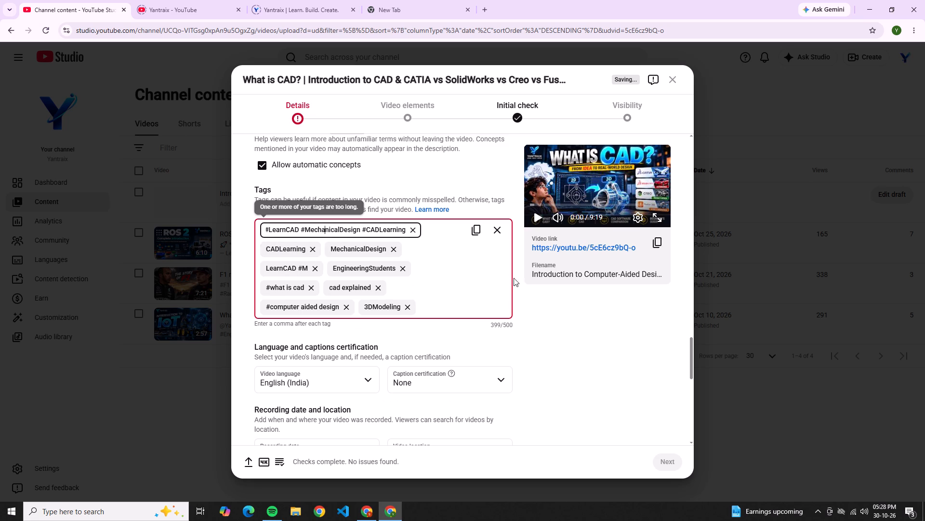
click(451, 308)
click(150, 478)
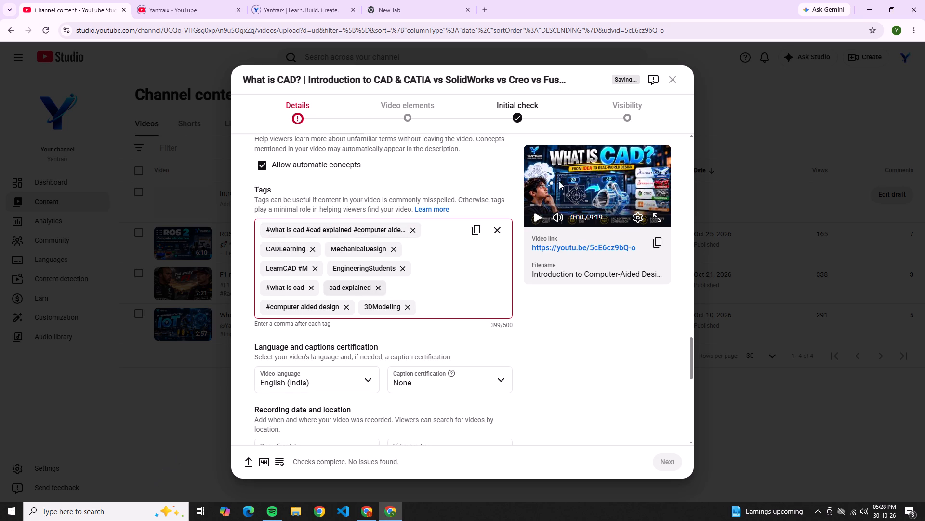
Review the license, remixing, category and comments settings below the tags, and try to continue to the video elements stage.
scroll(437, 395, down, 3)
scroll(457, 274, down, 4)
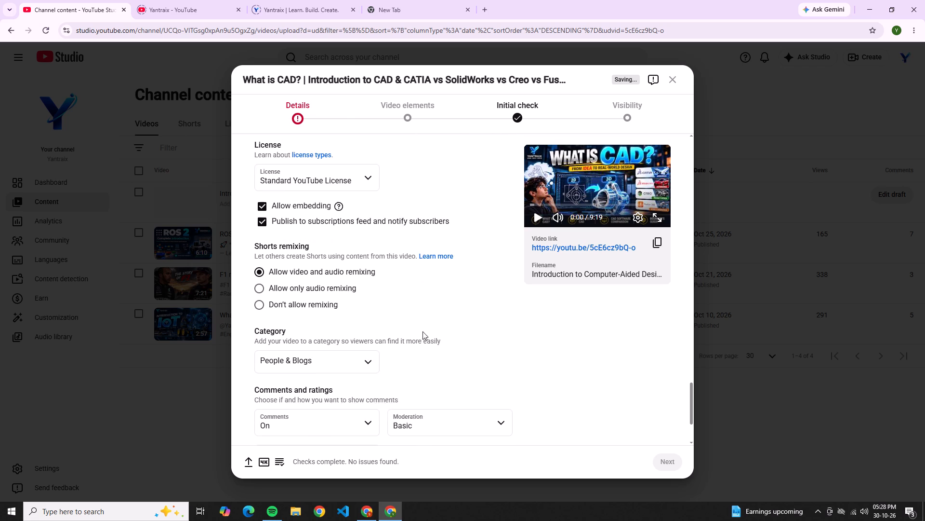
scroll(411, 336, down, 7)
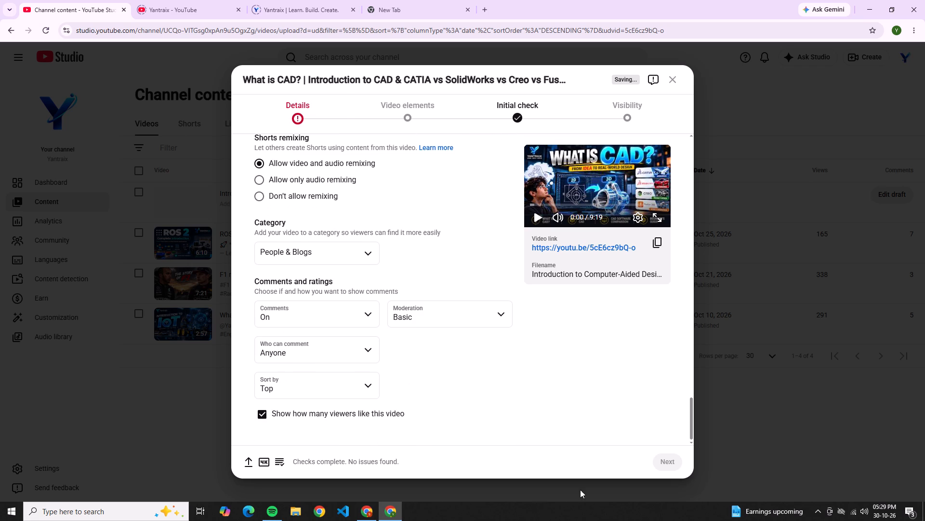
click(667, 468)
scroll(429, 330, up, 13)
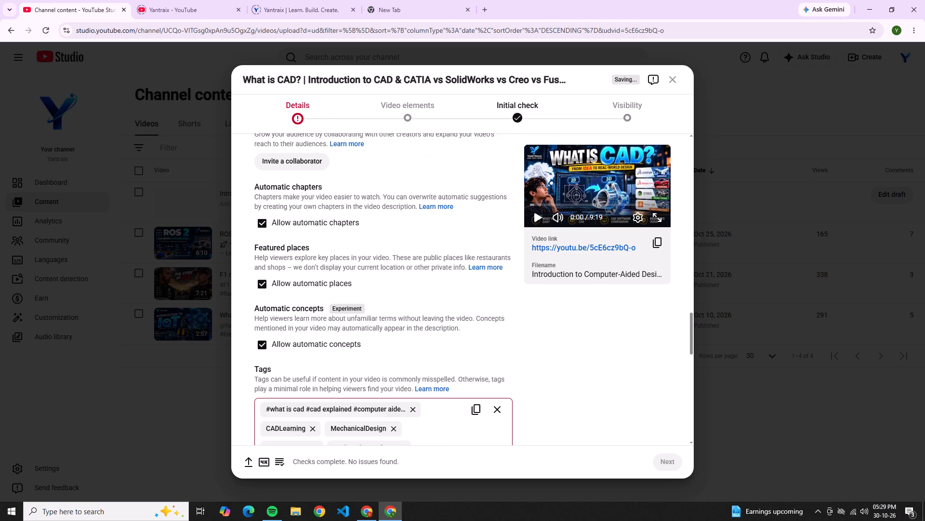
scroll(430, 331, up, 1)
scroll(435, 331, down, 3)
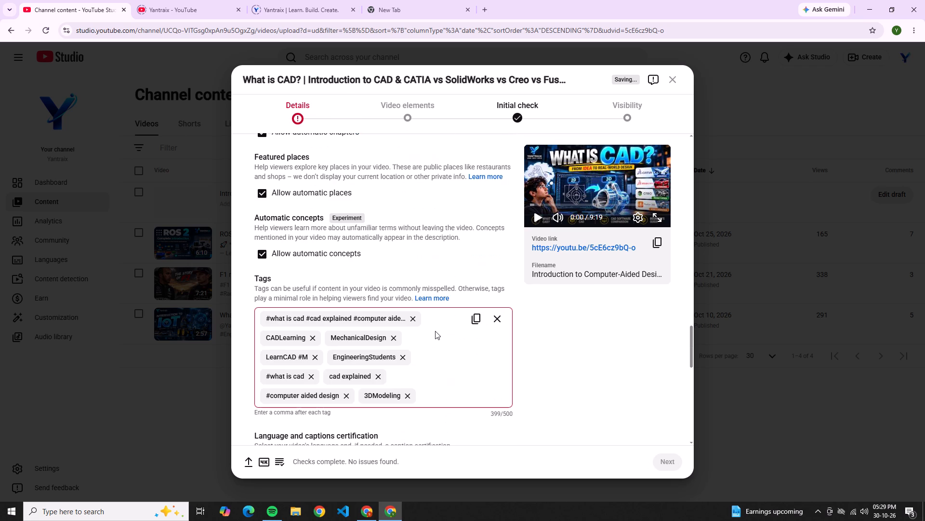
Start a new playlist from the video's Playlists setting and title it "CAD Learning Tutorial".
scroll(436, 331, up, 16)
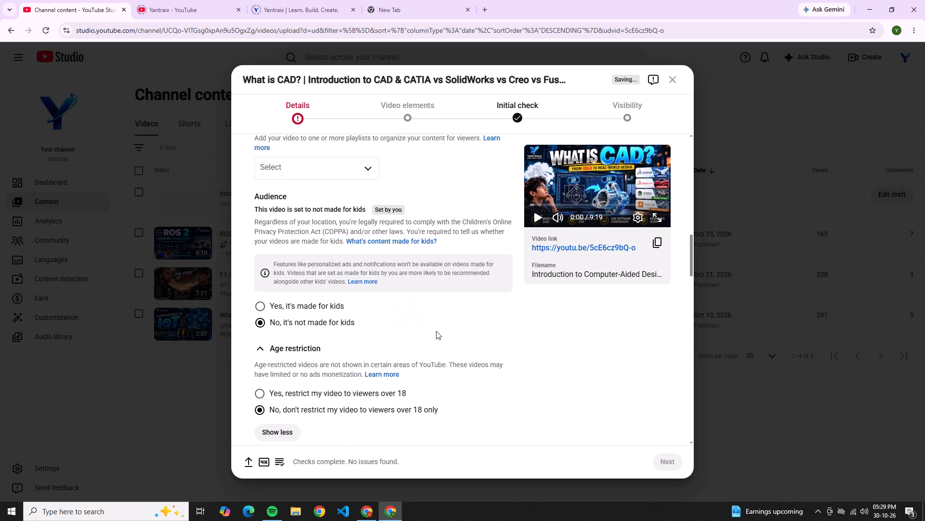
scroll(436, 331, up, 1)
click(358, 324)
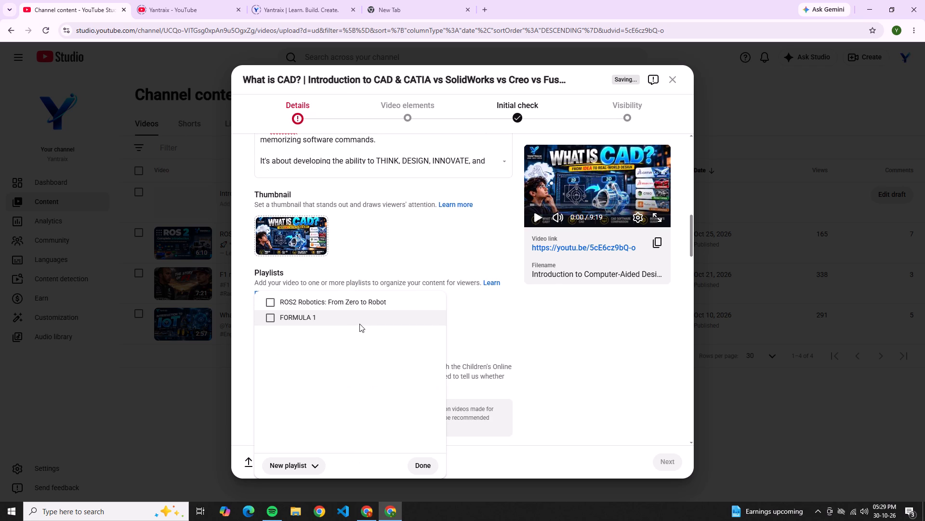
click(286, 470)
click(298, 418)
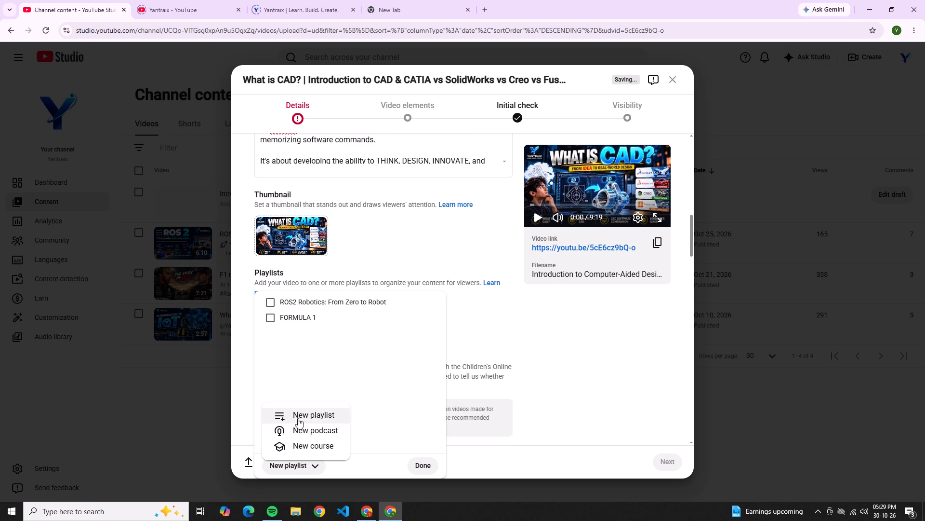
click(381, 176)
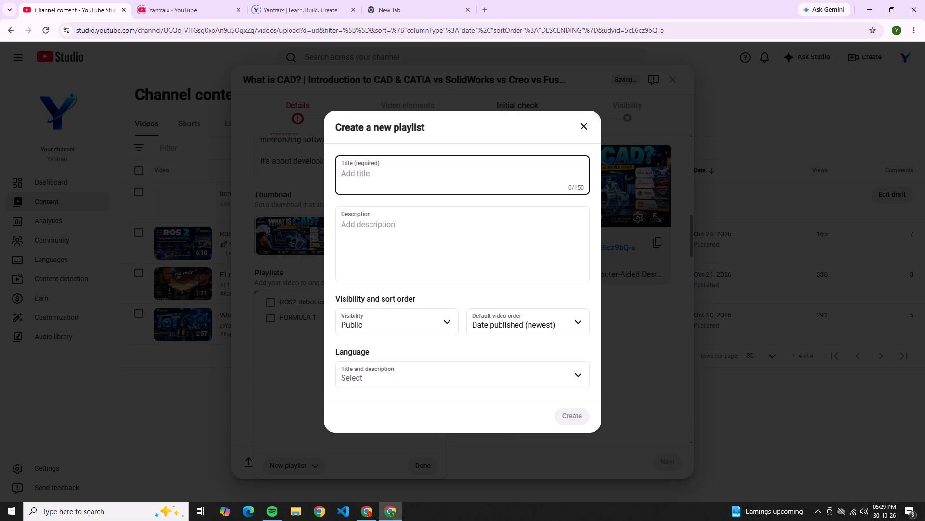
text(CAD)
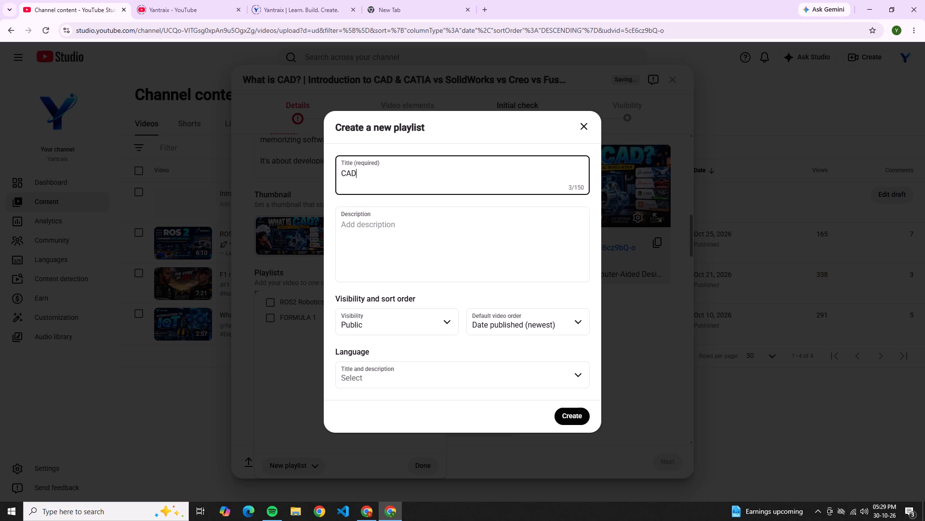
key(space)
text(Learning)
key(space)
text(Tut)
text(orial)
key(space)
Remove the word "Learning" from the playlist title so it reads "CAD Tutorial".
drag(389, 178, 356, 181)
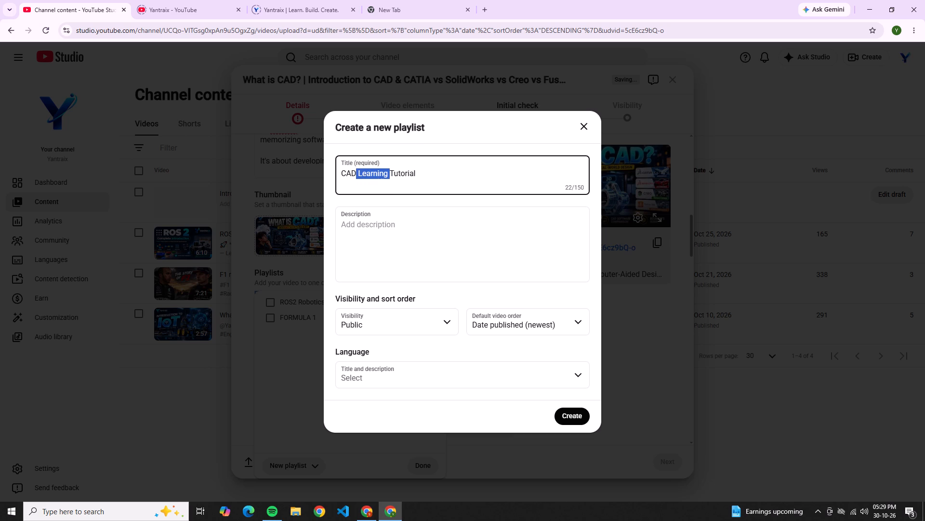
key(BackSpace)
key(space)
click(394, 175)
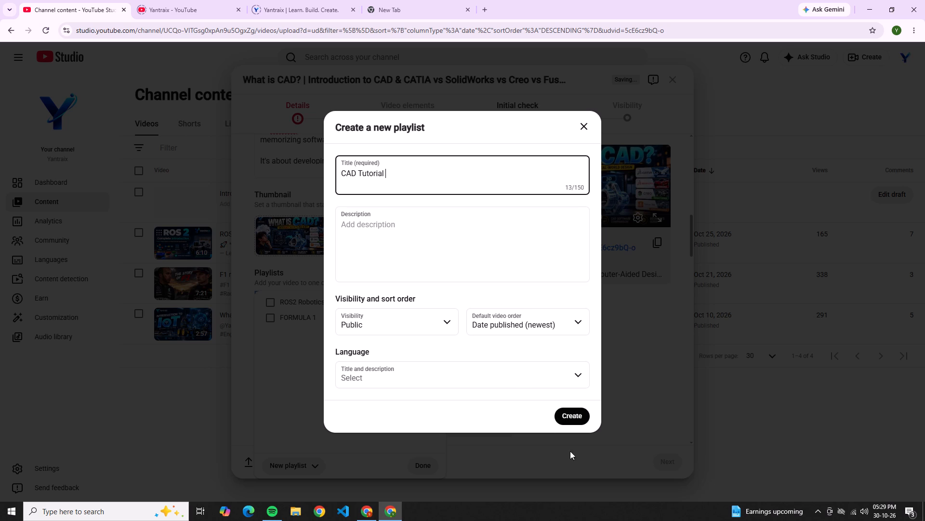
Create the CAD Tutorial playlist as public and assign the video to it.
click(580, 417)
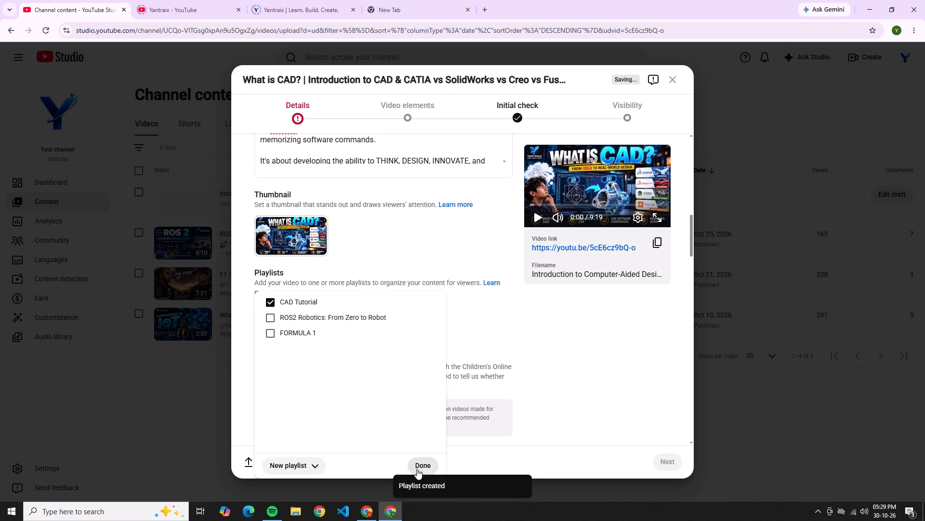
click(420, 458)
scroll(482, 395, down, 7)
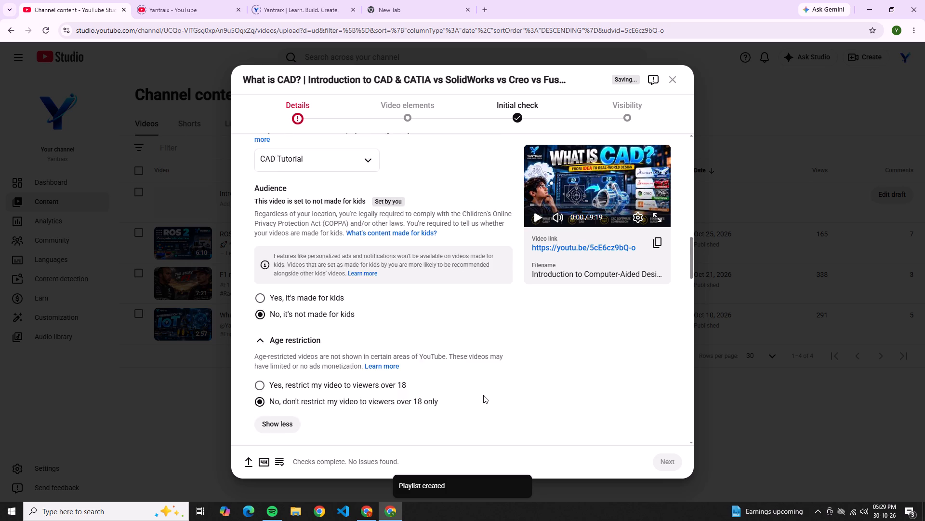
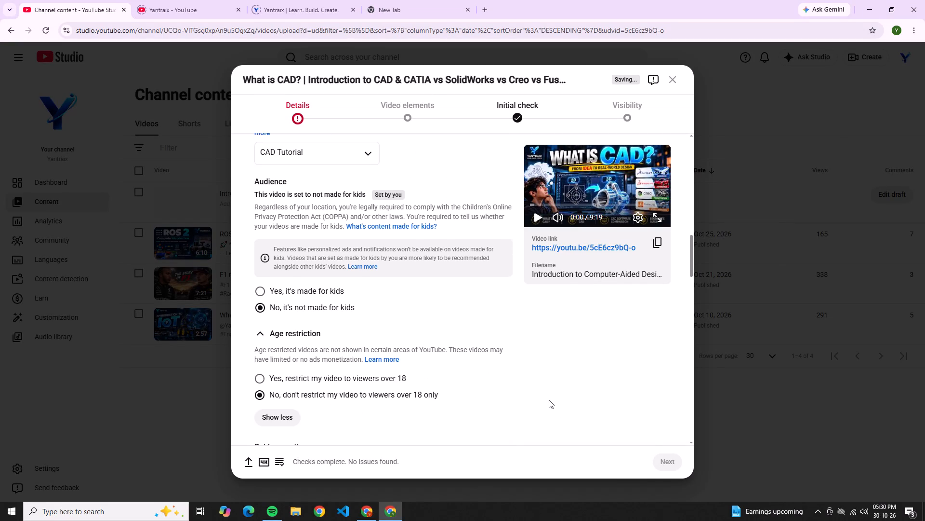
Review the video's title, full description text and thumbnail in the details form.
scroll(549, 399, up, 3)
scroll(476, 392, up, 10)
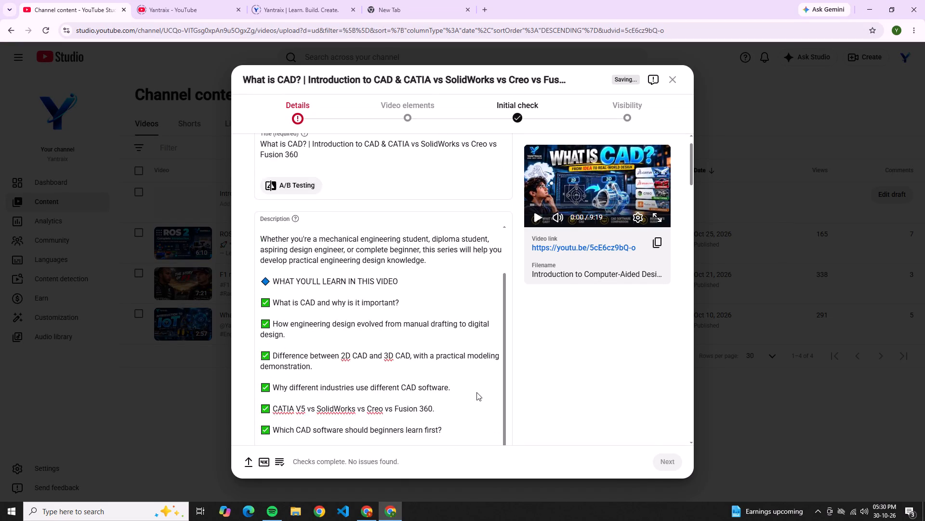
scroll(476, 393, down, 12)
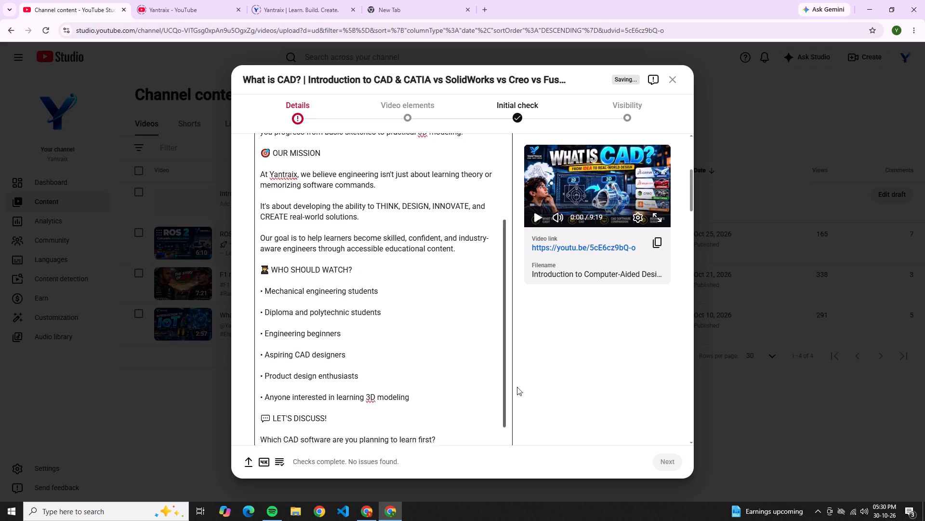
scroll(517, 387, down, 5)
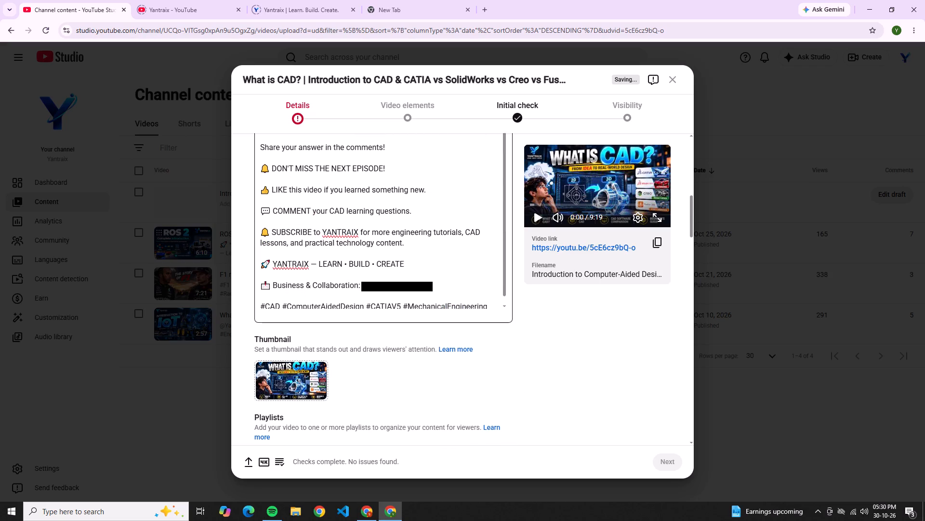
scroll(424, 277, down, 8)
scroll(425, 278, up, 16)
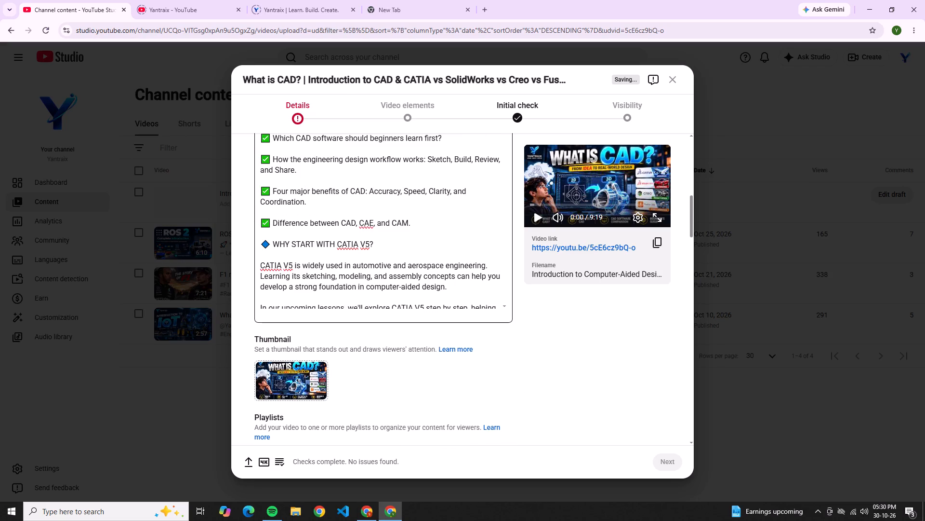
scroll(425, 278, up, 4)
scroll(579, 386, up, 11)
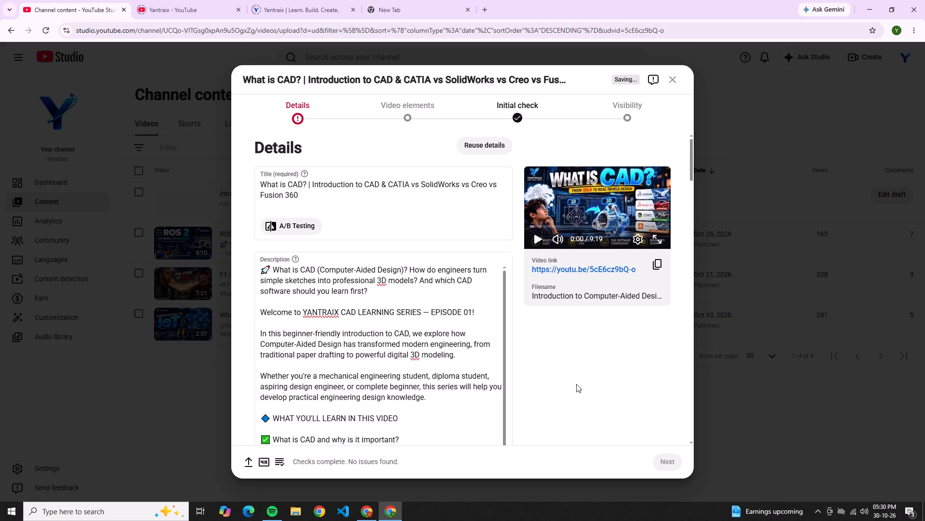
Review the details from playlist and audience through tags, license, category and comments, and try to continue to the video elements stage.
scroll(576, 384, down, 12)
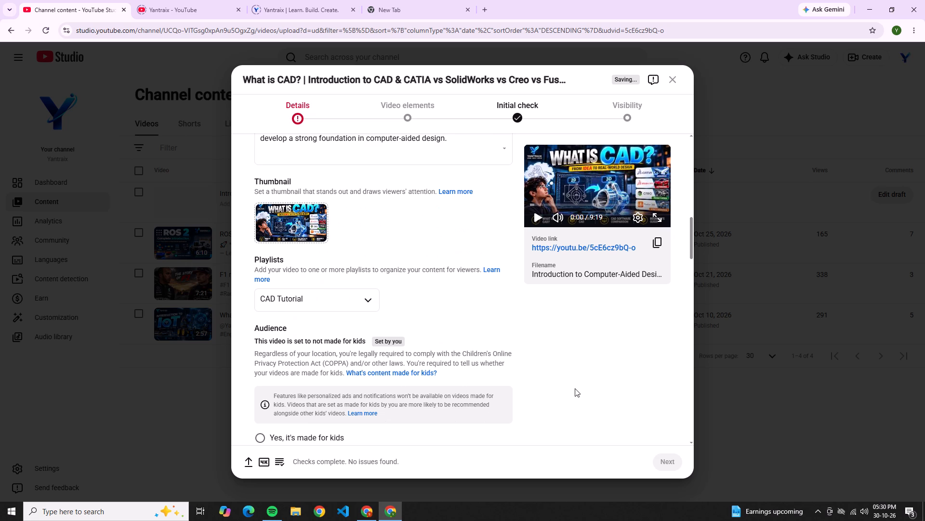
scroll(575, 388, down, 4)
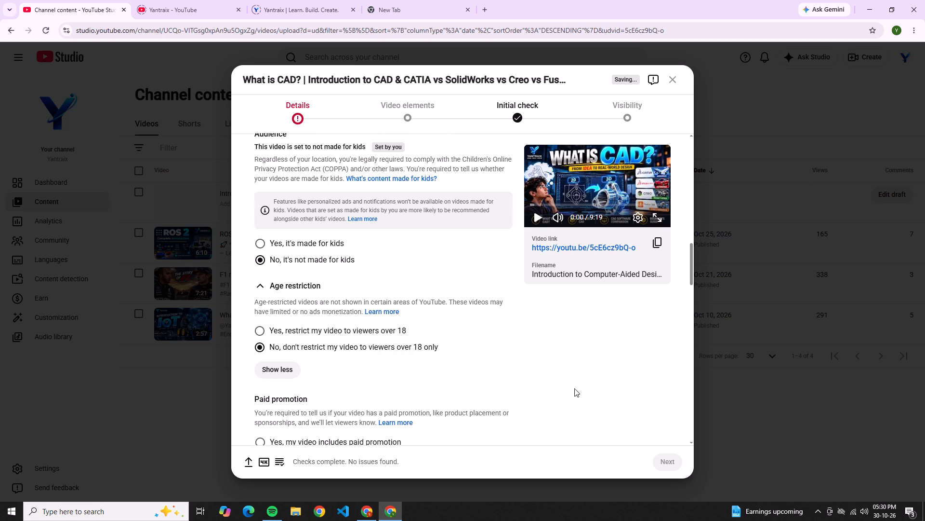
scroll(574, 388, down, 8)
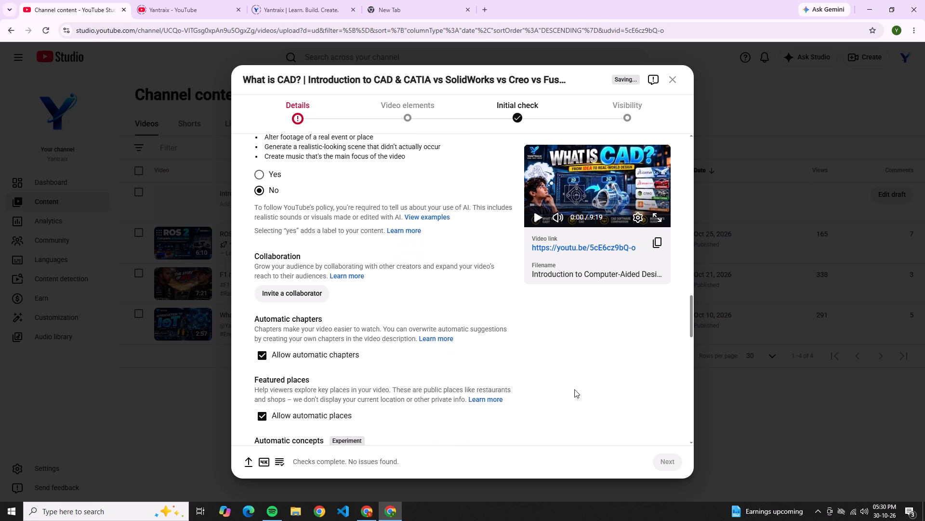
scroll(574, 389, down, 9)
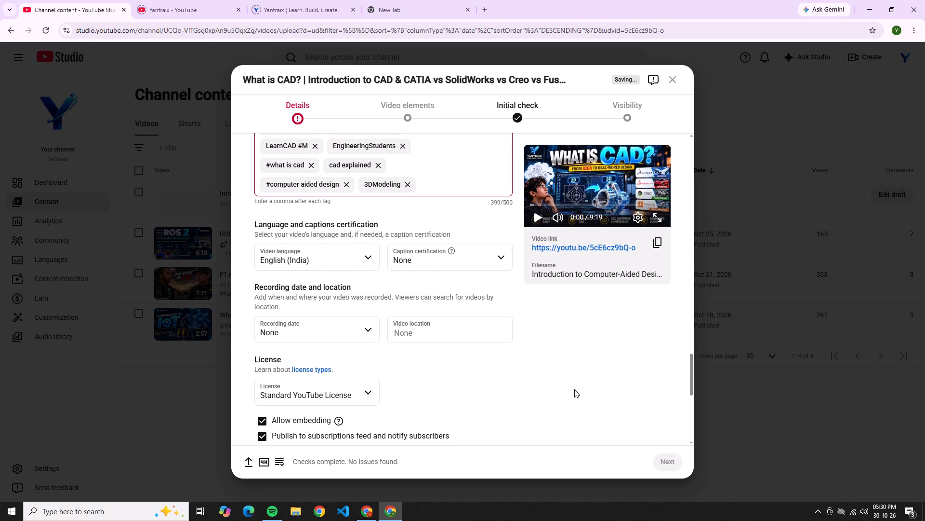
scroll(511, 398, down, 4)
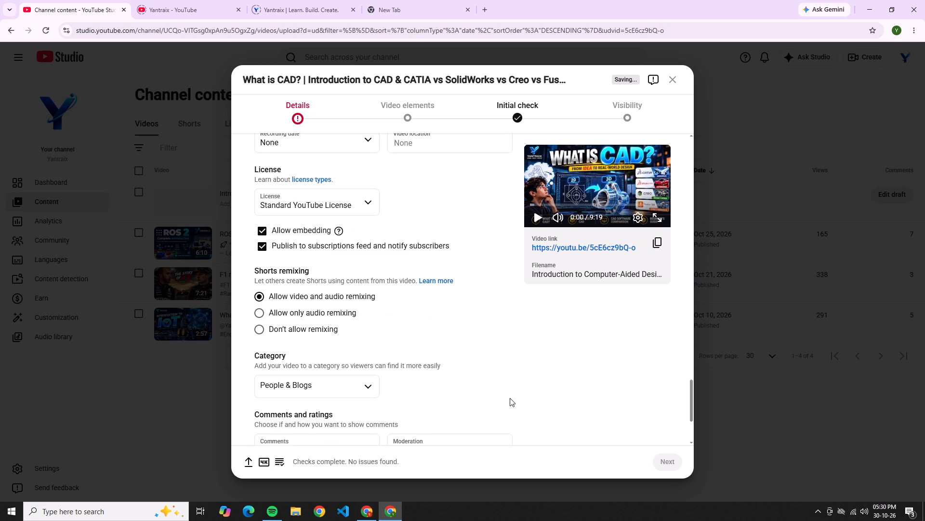
scroll(510, 398, down, 5)
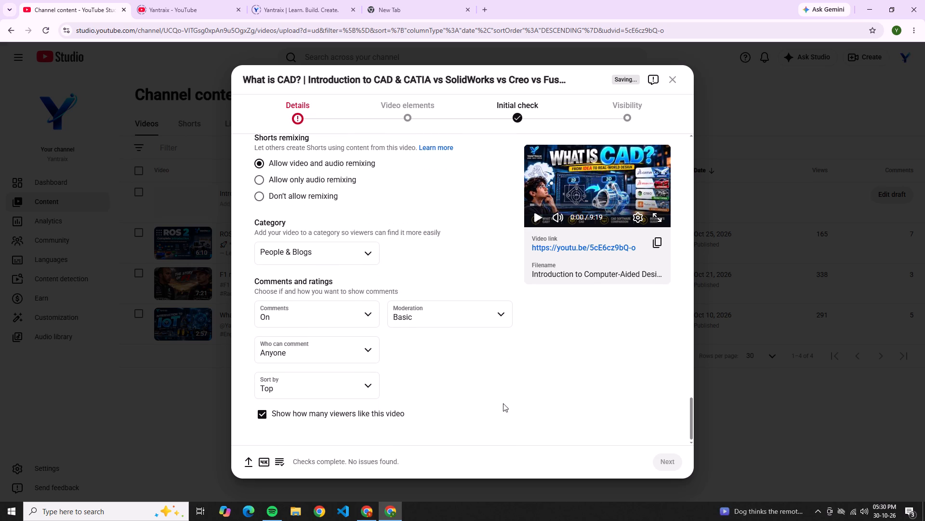
double_click(372, 417)
triple_click(665, 459)
Go back over the details form up to the title and description to look for what blocks continuing.
scroll(526, 449, up, 15)
scroll(472, 272, up, 3)
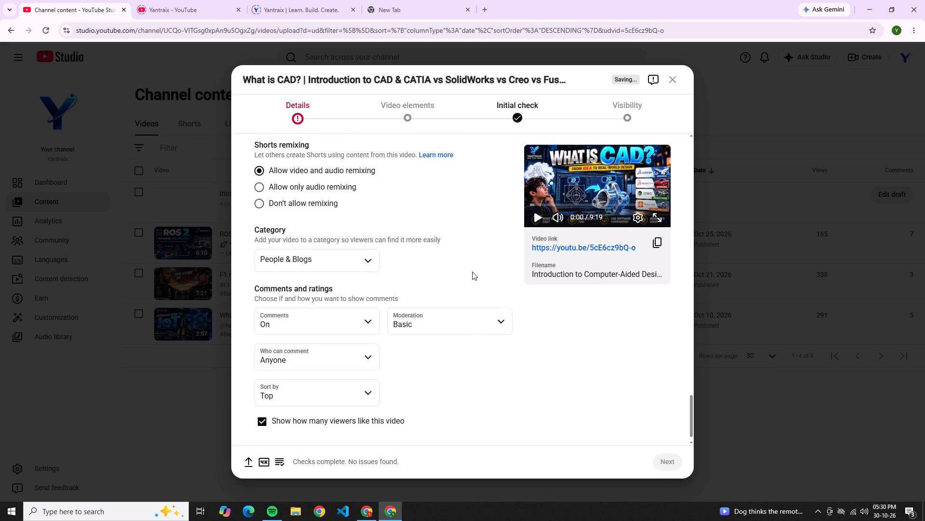
scroll(472, 272, up, 20)
scroll(472, 272, up, 16)
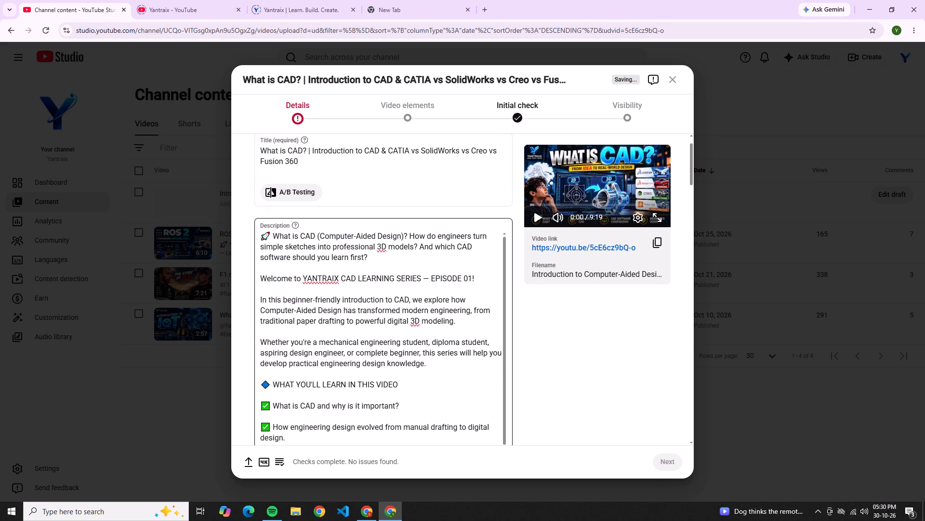
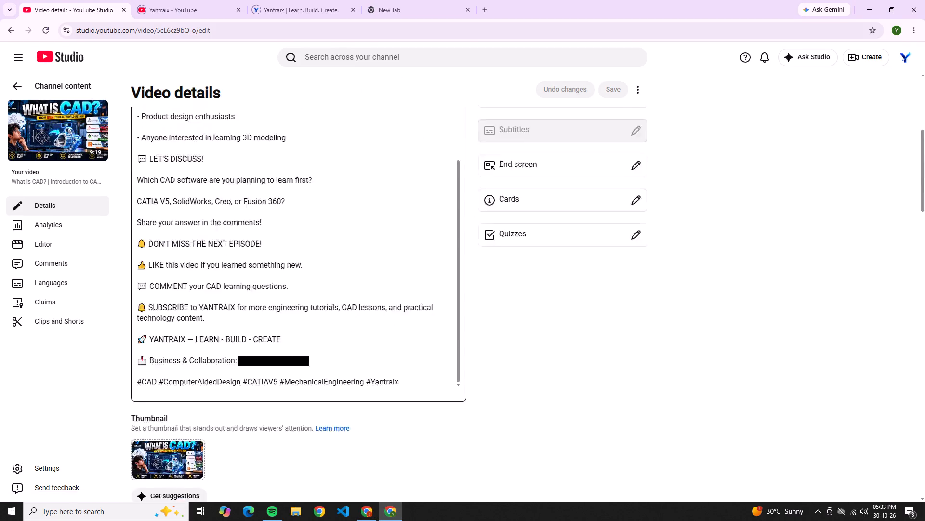
scroll(198, 213, up, 7)
click(264, 309)
scroll(264, 309, up, 14)
scroll(264, 308, up, 7)
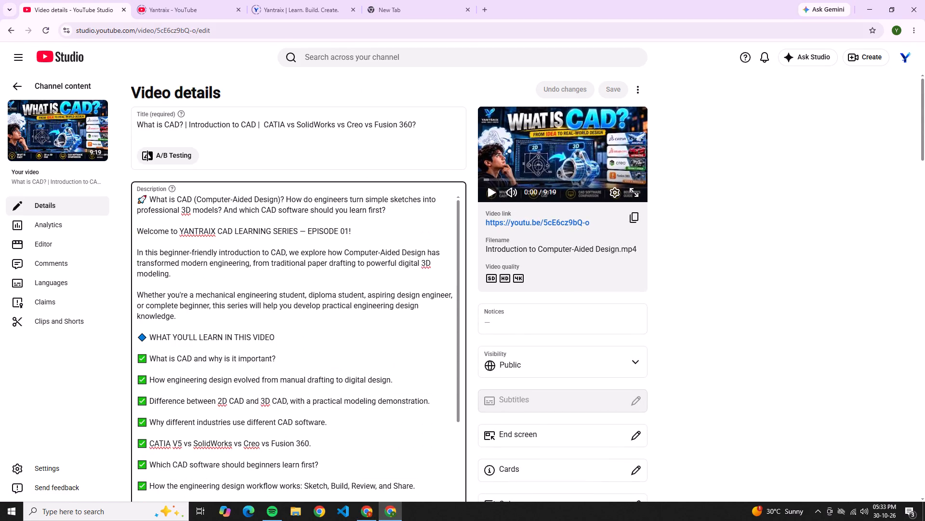
key(ctrl+a)
key(ctrl+v)
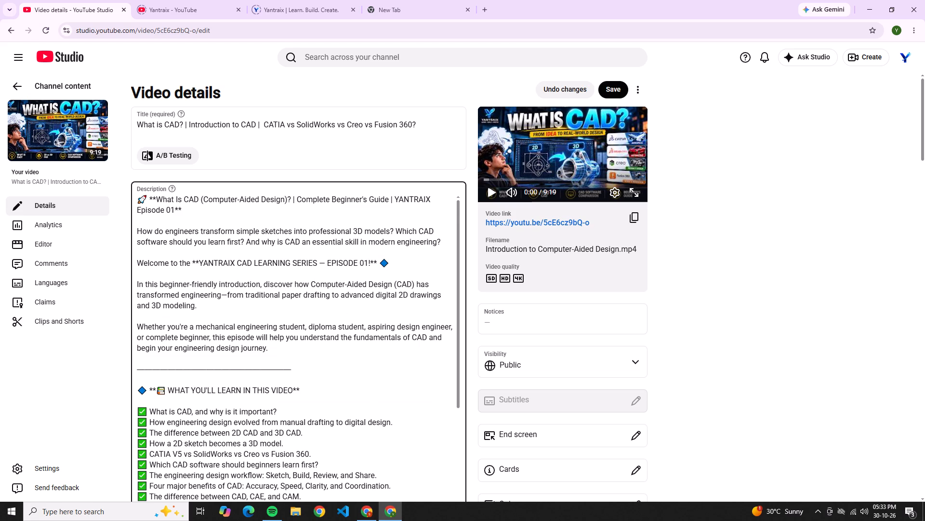
Reduce the double asterisks to single ones around the description's opening title line and the "WHAT YOU'LL LEARN IN THIS VIDEO" heading.
click(154, 198)
key(BackSpace)
click(187, 211)
key(BackSpace)
scroll(201, 297, down, 3)
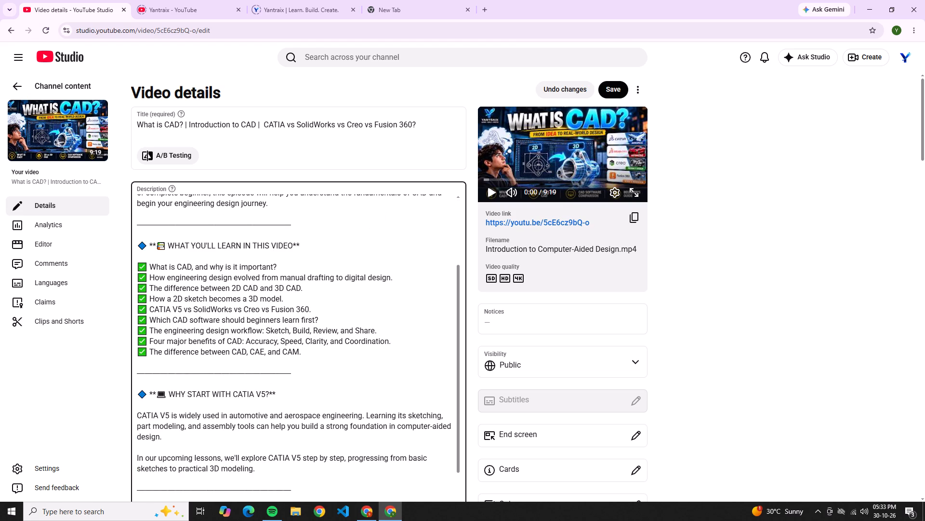
click(155, 245)
key(BackSpace)
click(298, 249)
key(BackSpace)
Reduce the double asterisks to single ones around the "WHY START WITH CATIA V5?" and "OUR MISSION" headings.
scroll(274, 288, down, 3)
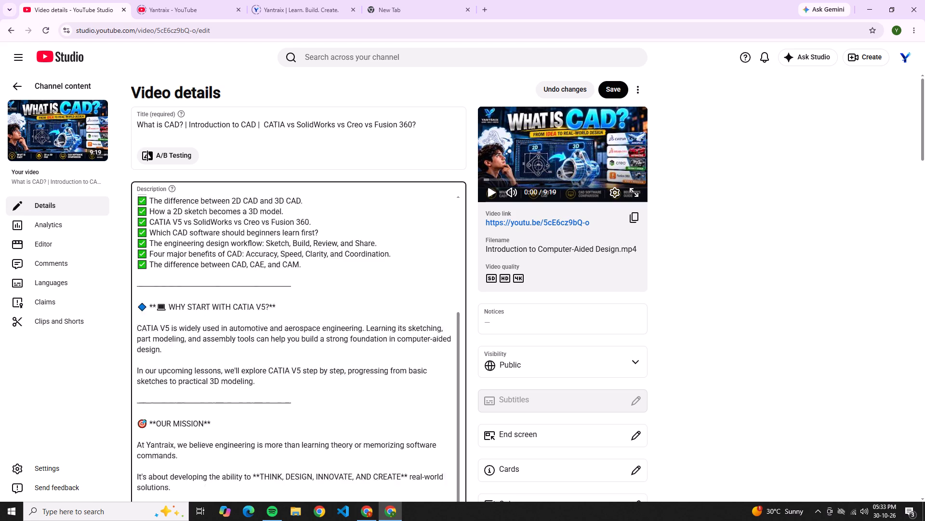
click(155, 250)
key(BackSpace)
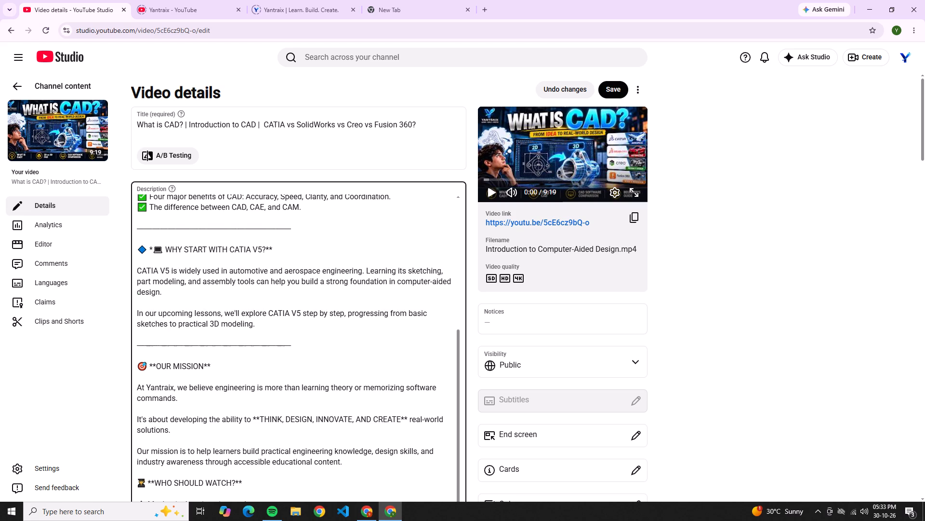
click(282, 250)
key(BackSpace)
click(158, 365)
key(BackSpace)
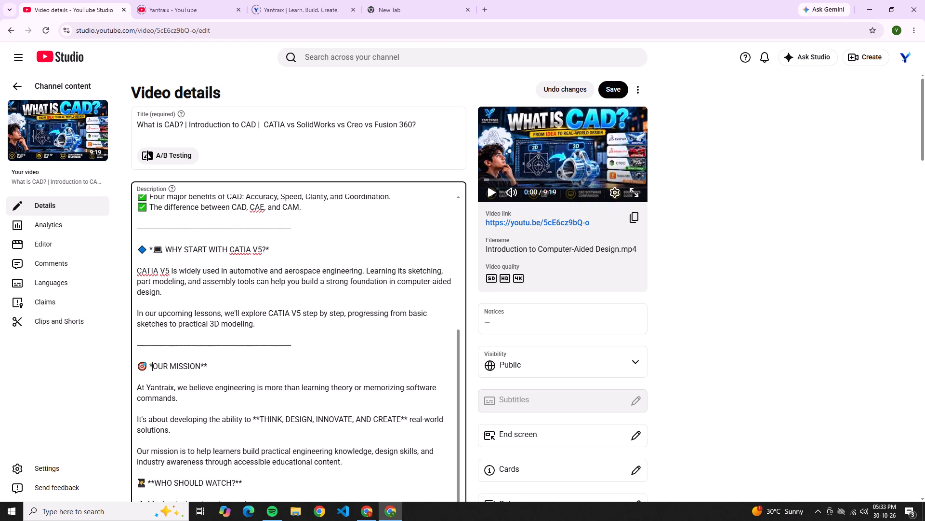
click(213, 365)
key(BackSpace)
Reduce the double asterisks to single ones around "THINK, DESIGN, INNOVATE, AND CREATE" in the mission text.
scroll(185, 400, down, 2)
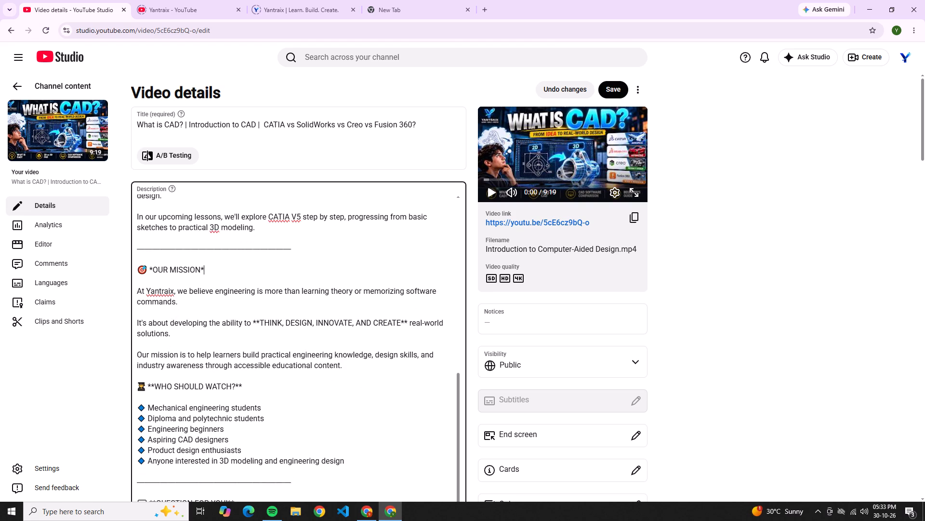
click(260, 324)
key(BackSpace)
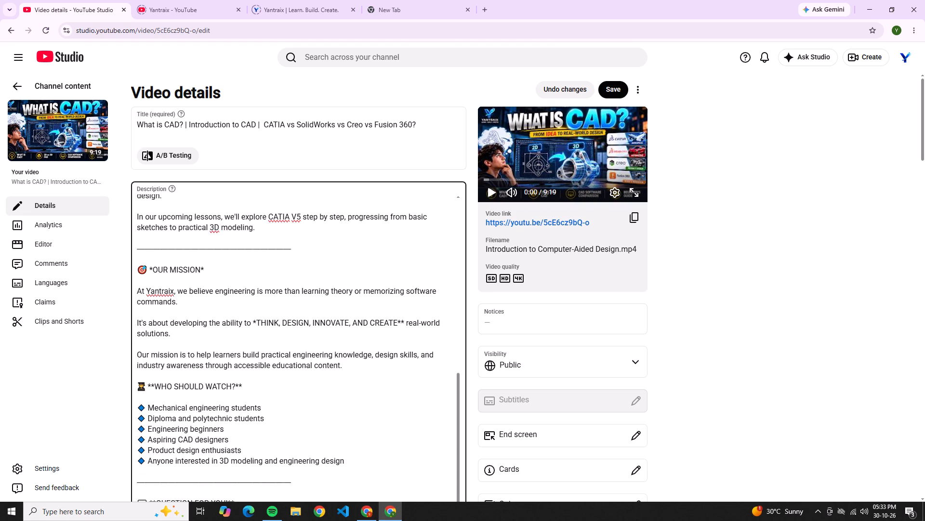
click(402, 324)
key(BackSpace)
Reduce the double asterisks to single ones around "YANTRAIX CAD LEARNING SERIES — EPISODE 01!" in the description's welcome line.
scroll(356, 332, up, 3)
scroll(311, 342, up, 2)
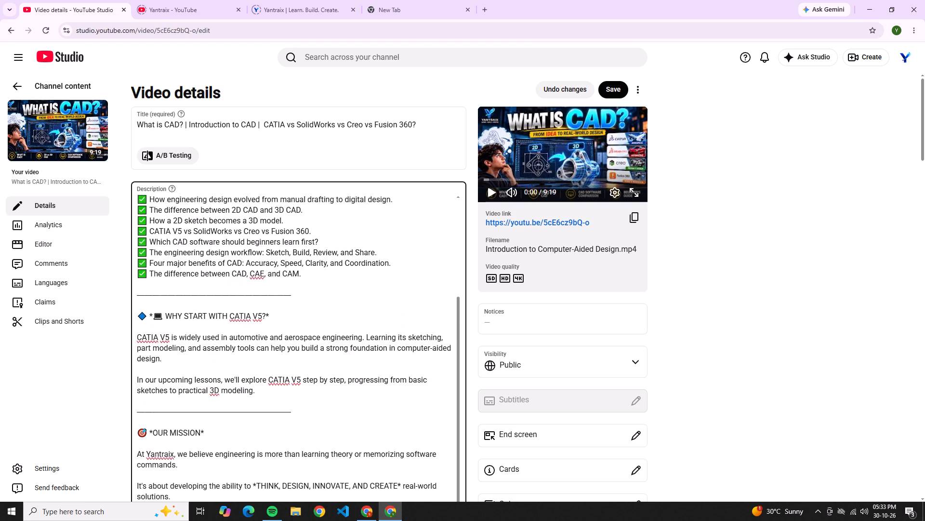
scroll(311, 342, up, 3)
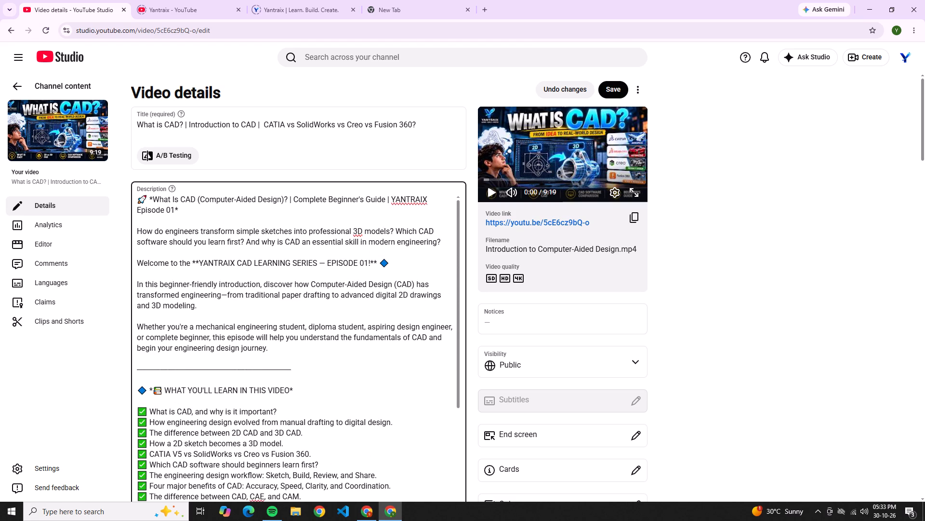
click(197, 261)
key(BackSpace)
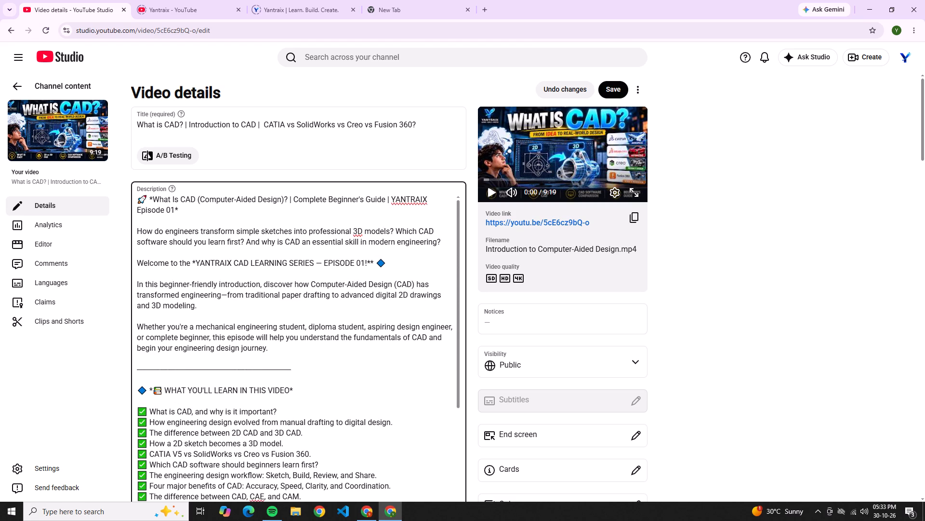
click(373, 265)
key(BackSpace)
scroll(369, 273, up, 1)
Reduce the double asterisks to single ones around the "WHO SHOULD WATCH?" heading in the description.
scroll(207, 300, down, 4)
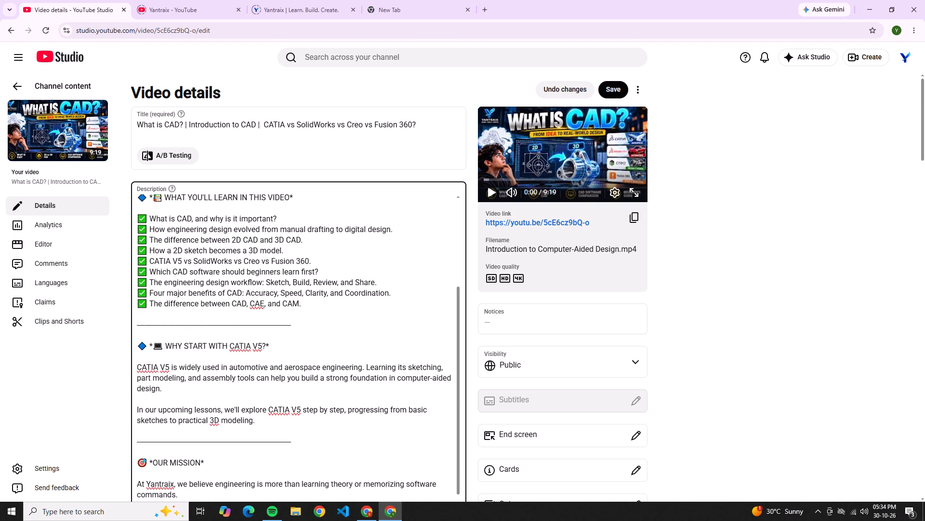
scroll(208, 306, down, 6)
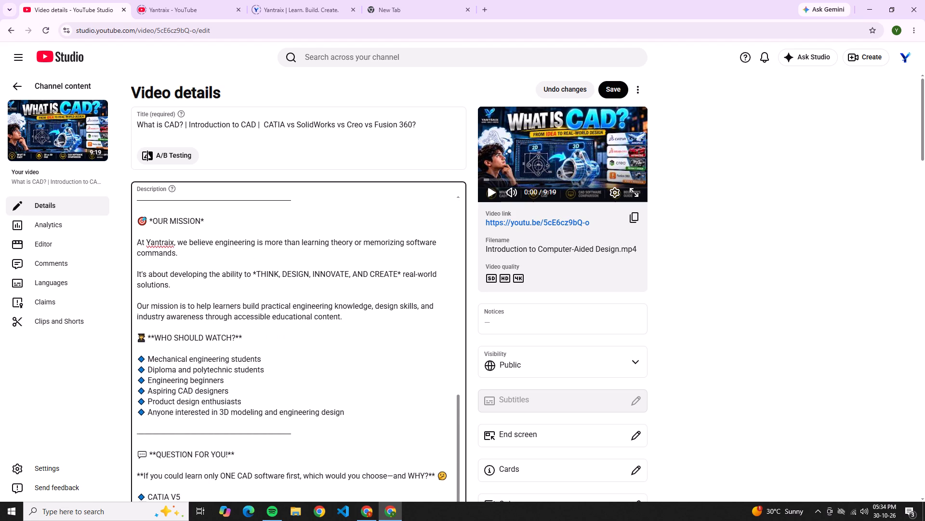
click(252, 287)
key(BackSpace)
click(153, 289)
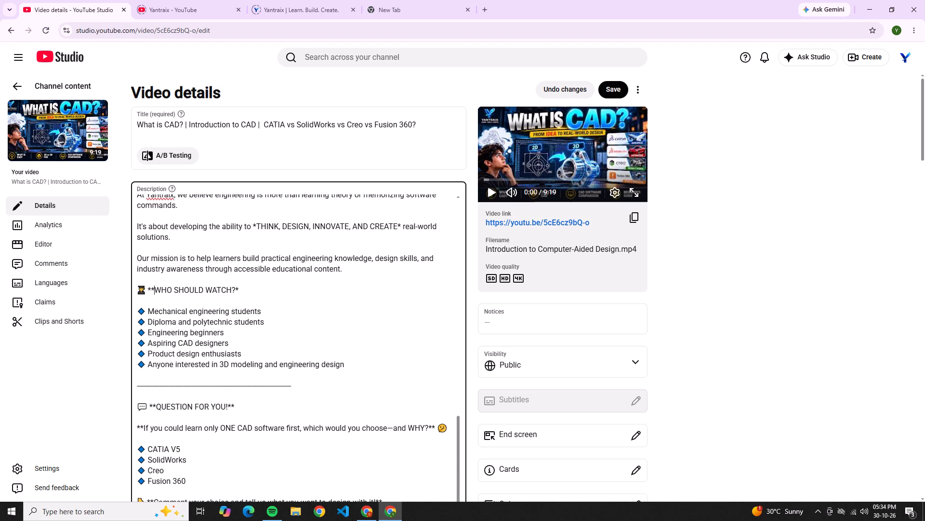
key(BackSpace)
Reduce the double asterisks to single ones around the "QUESTION FOR YOU!" heading and the question about learning only ONE CAD software first.
scroll(180, 332, down, 2)
click(144, 364)
key(BackSpace)
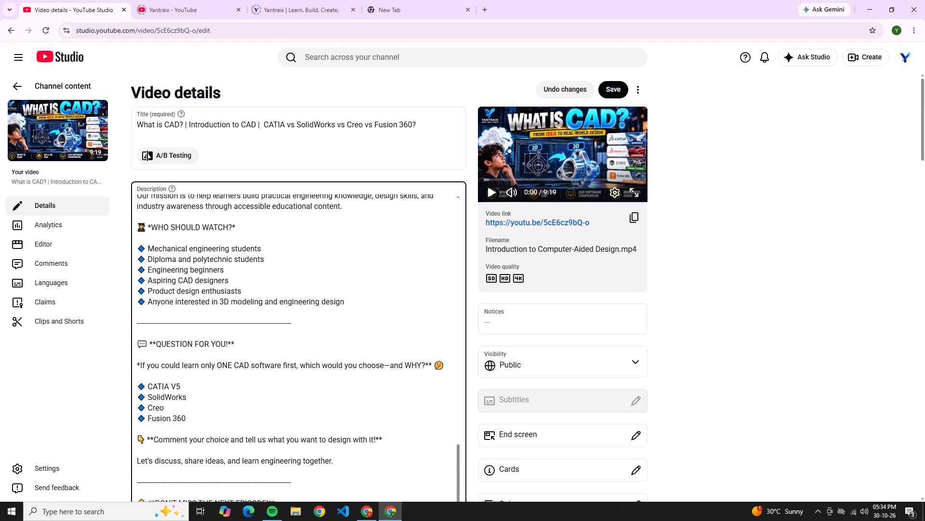
click(151, 345)
key(BackSpace)
click(229, 342)
key(BackSpace)
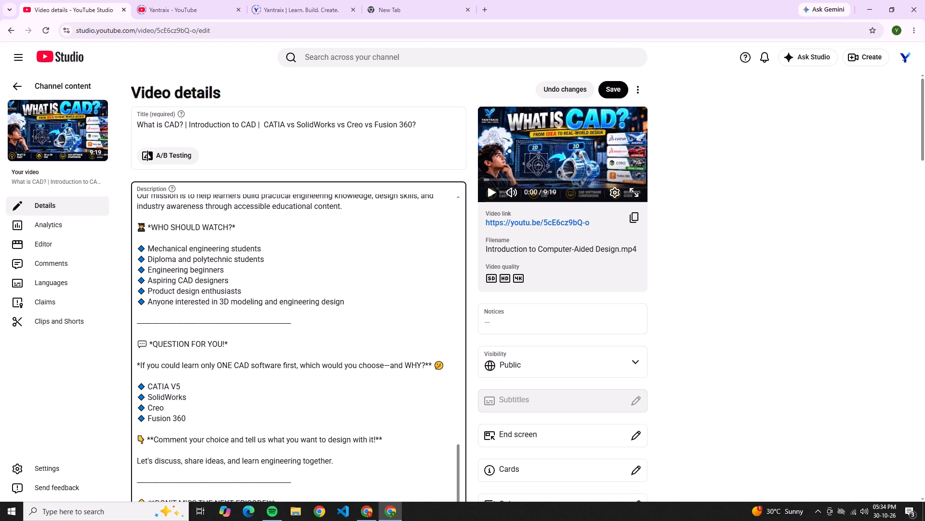
click(430, 366)
key(BackSpace)
Reduce the double asterisks to single ones around the line "Comment your choice and tell us what you want to design with it!".
scroll(344, 423, down, 2)
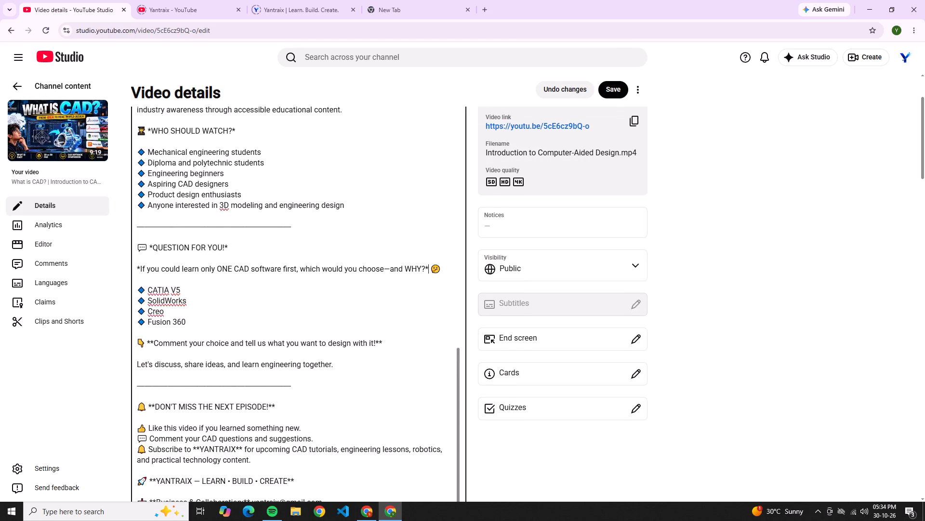
click(154, 341)
key(BackSpace)
click(378, 339)
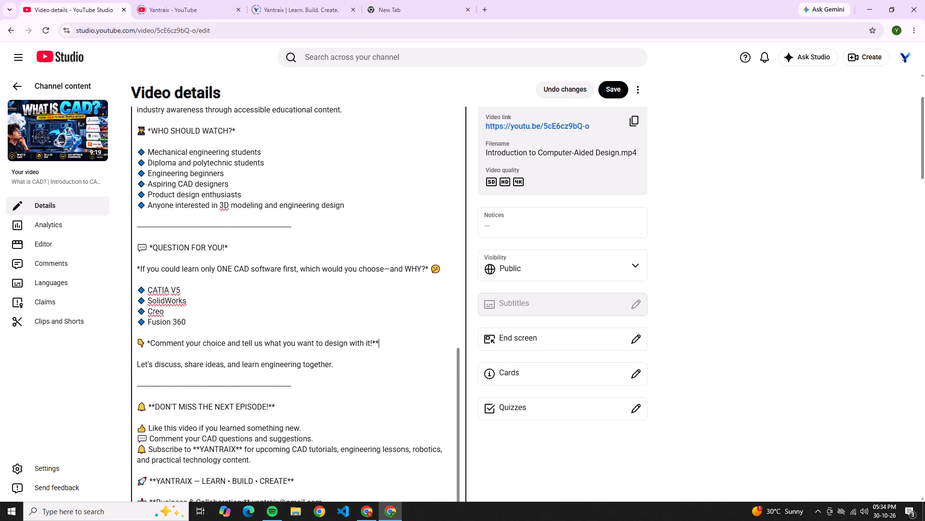
key(BackSpace)
Reduce the double asterisks to single ones around the "DON'T MISS THE NEXT EPISODE!" heading and around "YANTRAIX" in the subscribe line.
scroll(221, 403, down, 1)
click(155, 356)
key(BackSpace)
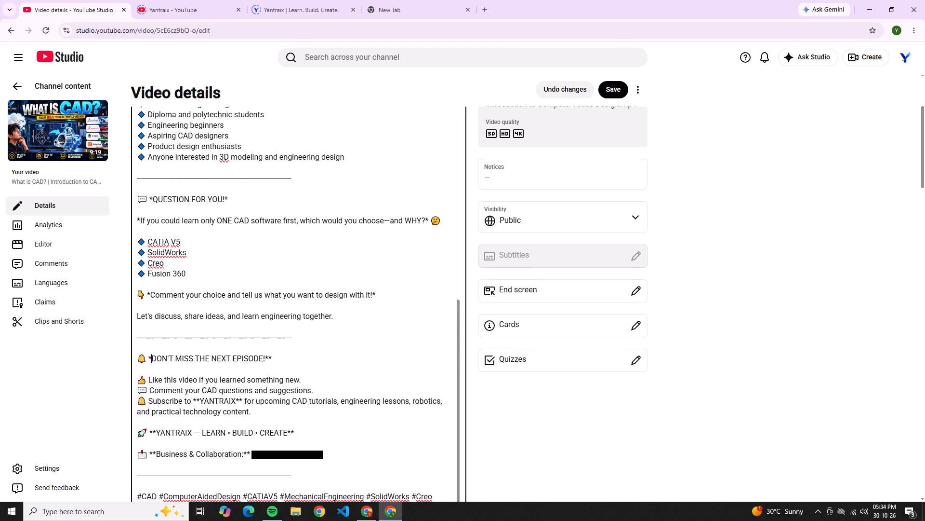
click(299, 359)
key(BackSpace)
click(199, 398)
key(BackSpace)
click(238, 400)
key(BackSpace)
Reduce the double asterisks to single ones around the "YANTRAIX — LEARN • BUILD • CREATE" tagline and the "Business & Collaboration:" label.
scroll(235, 418, down, 1)
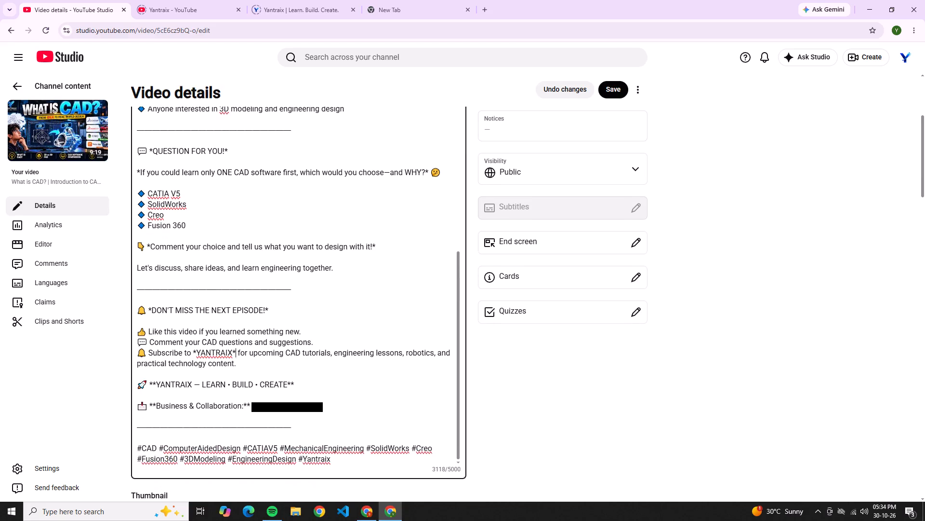
click(302, 385)
key(BackSpace)
click(150, 383)
key(BackSpace)
key(space)
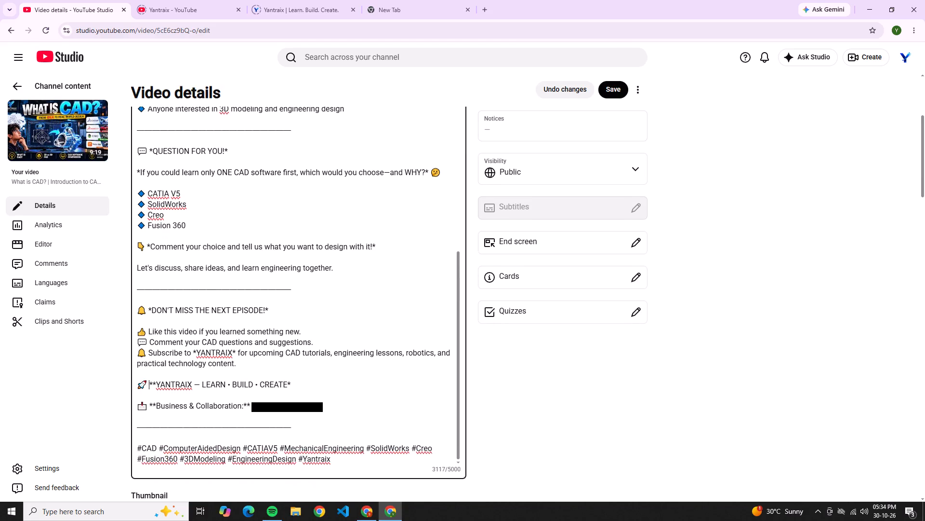
click(153, 383)
key(BackSpace)
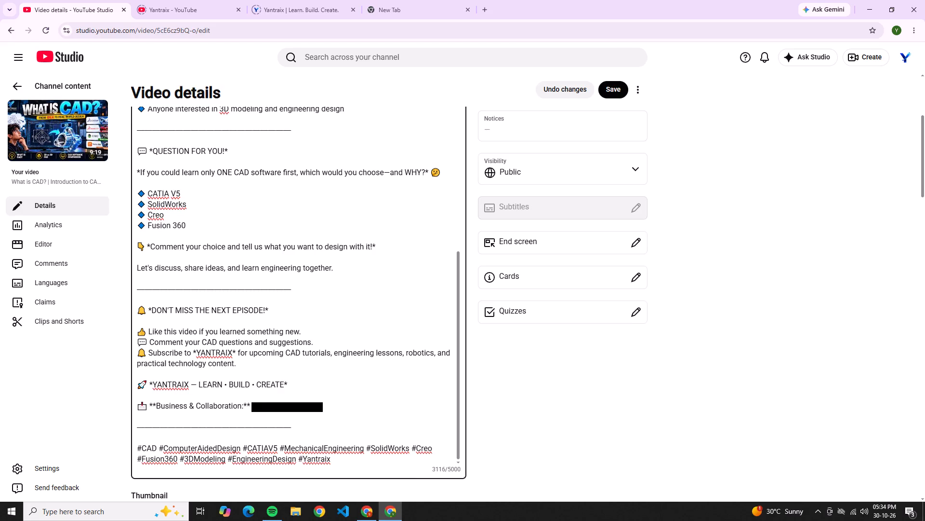
click(153, 405)
key(BackSpace)
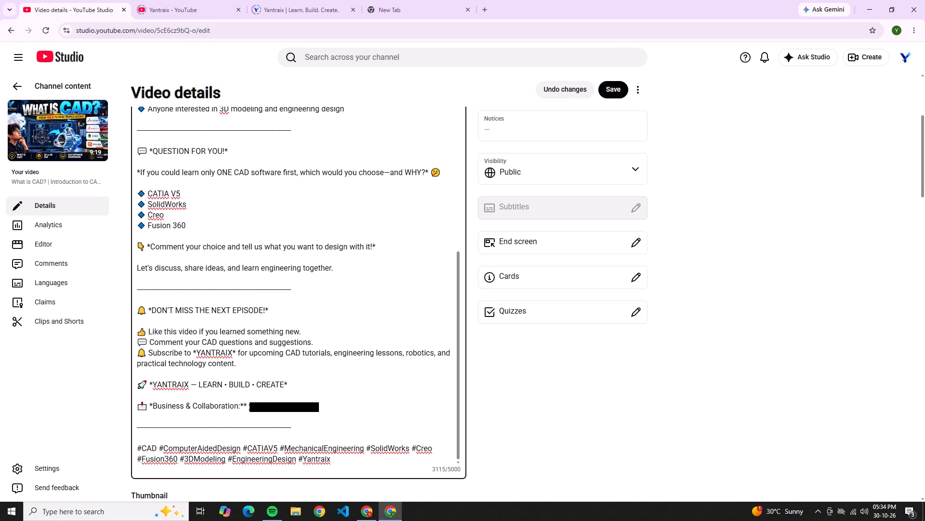
click(244, 407)
key(BackSpace)
Review the whole description from its end back to its beginning for leftover double asterisks.
scroll(312, 410, up, 5)
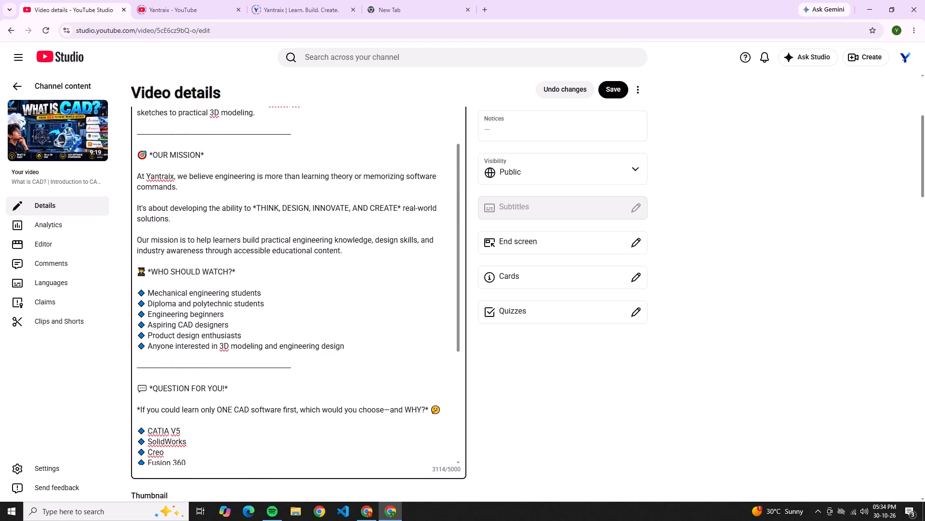
scroll(312, 410, up, 3)
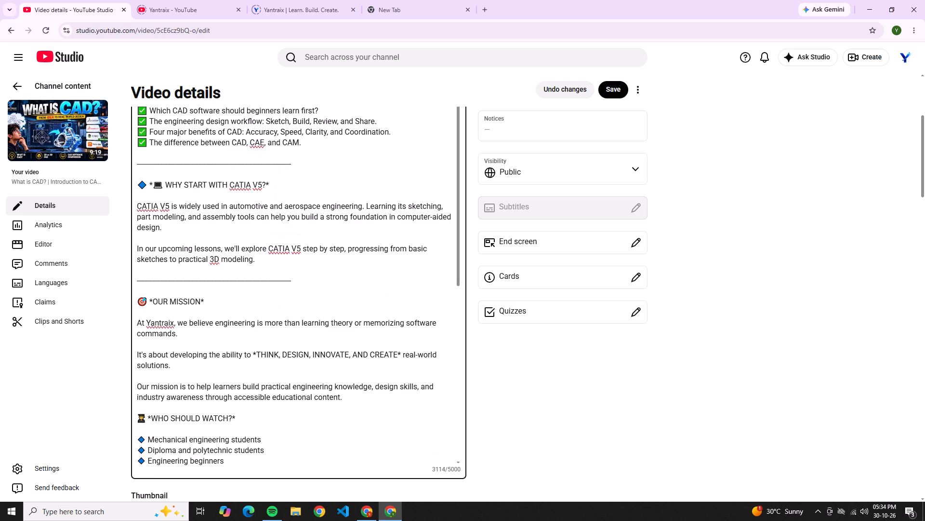
scroll(312, 410, up, 2)
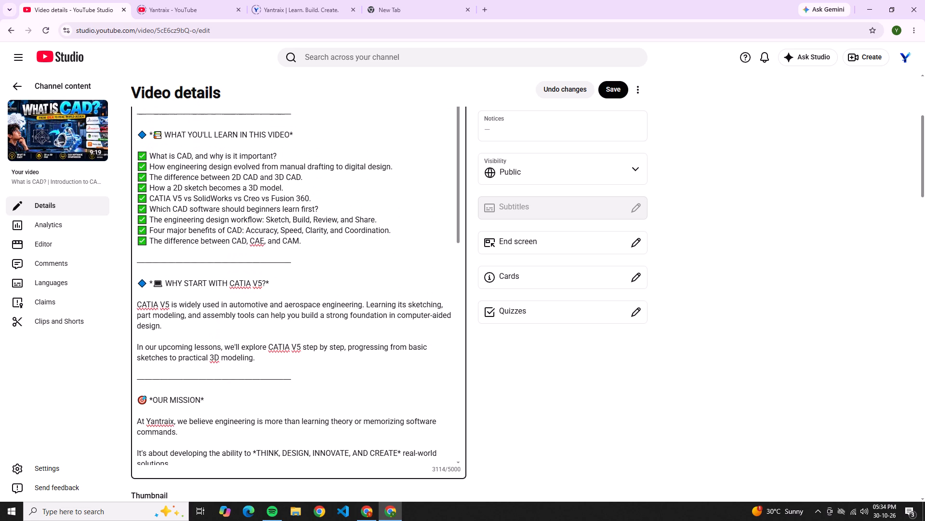
scroll(312, 410, up, 7)
scroll(382, 398, down, 5)
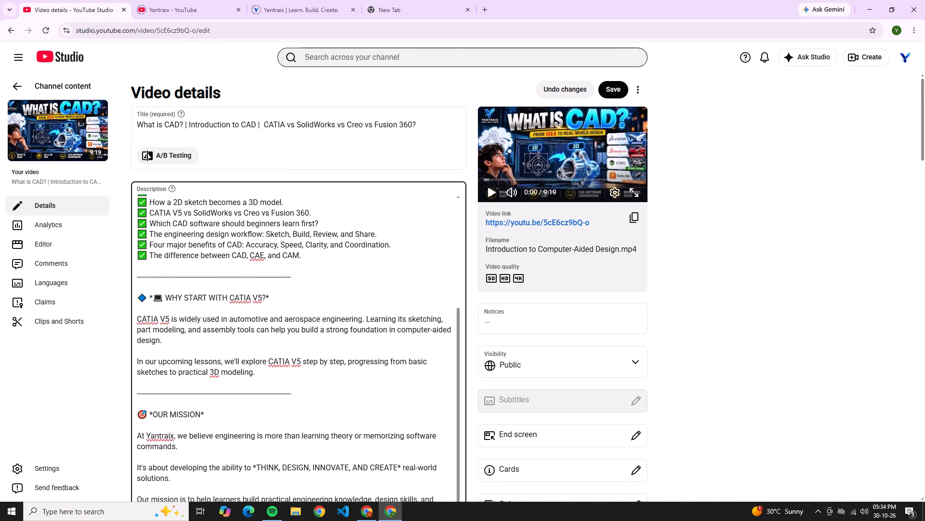
Save the edited video details.
click(621, 79)
click(621, 82)
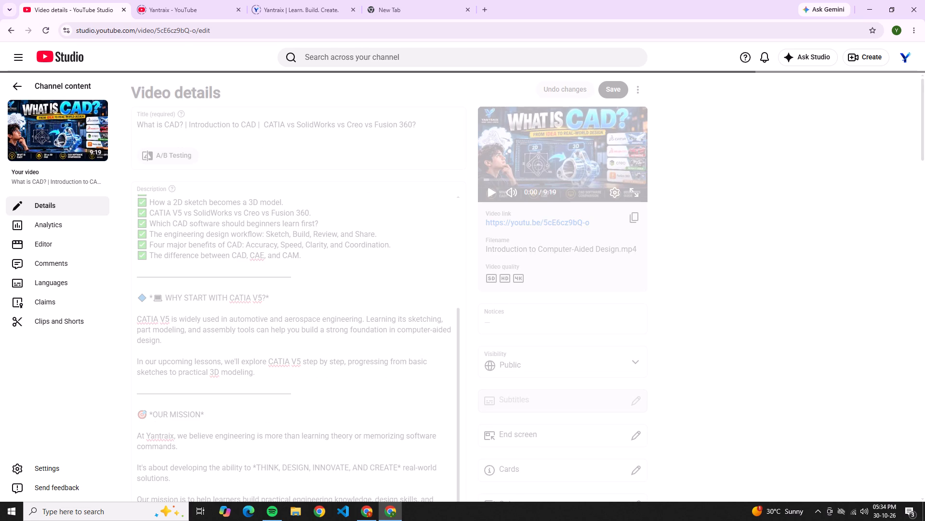
Look through the video's remaining settings below the description, including playlist, audience, age restriction and paid promotion.
scroll(484, 329, down, 4)
scroll(429, 130, down, 6)
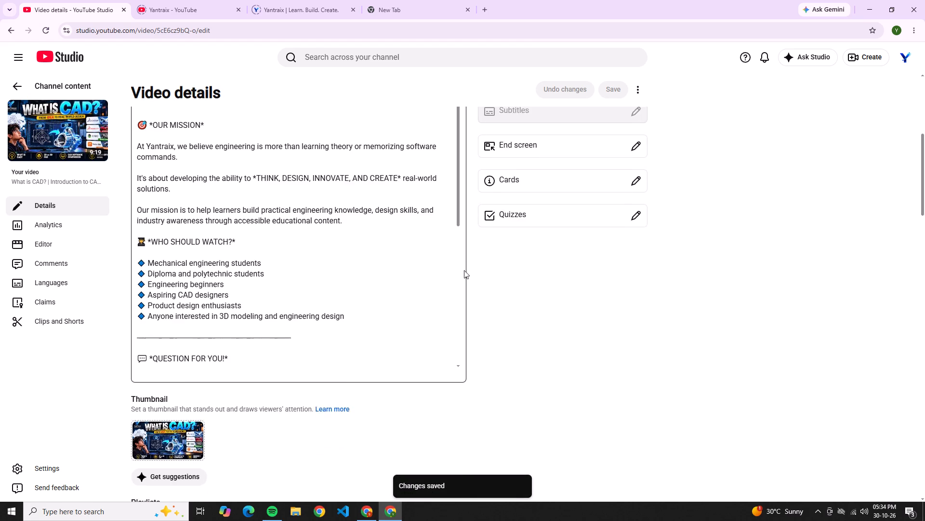
scroll(464, 271, down, 4)
scroll(439, 304, down, 2)
scroll(396, 312, down, 2)
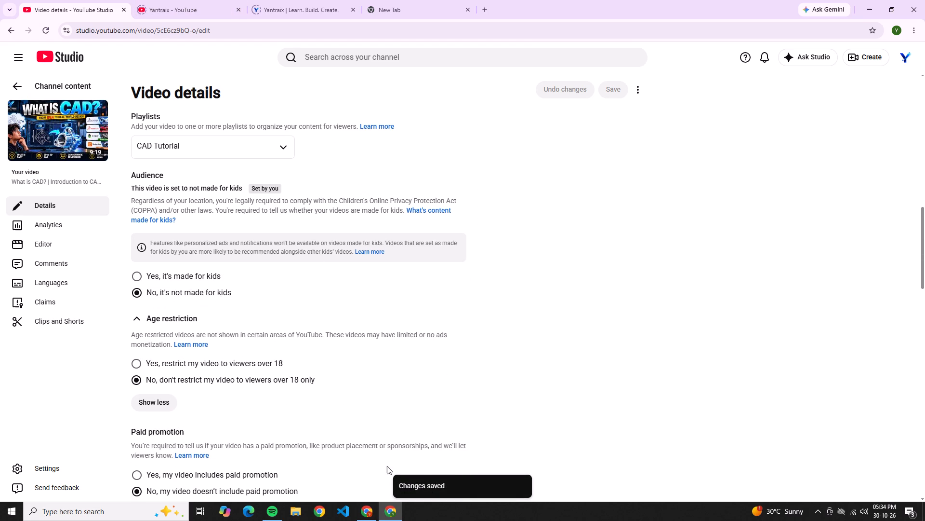
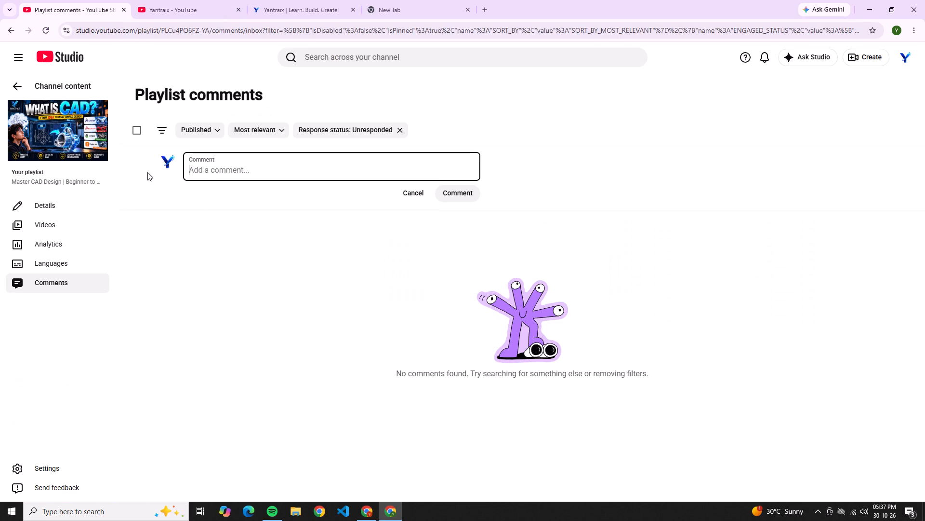
click(211, 172)
key(ctrl+v)
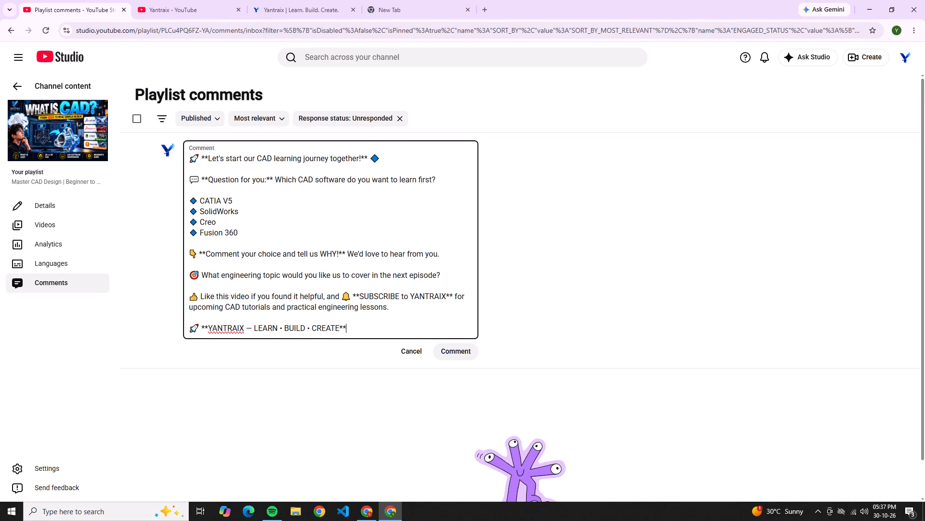
Reduce the double asterisks to single ones around the comment's opening line, "Question for you:" and "Comment your choice and tell us WHY!".
click(208, 160)
key(BackSpace)
click(362, 160)
key(BackSpace)
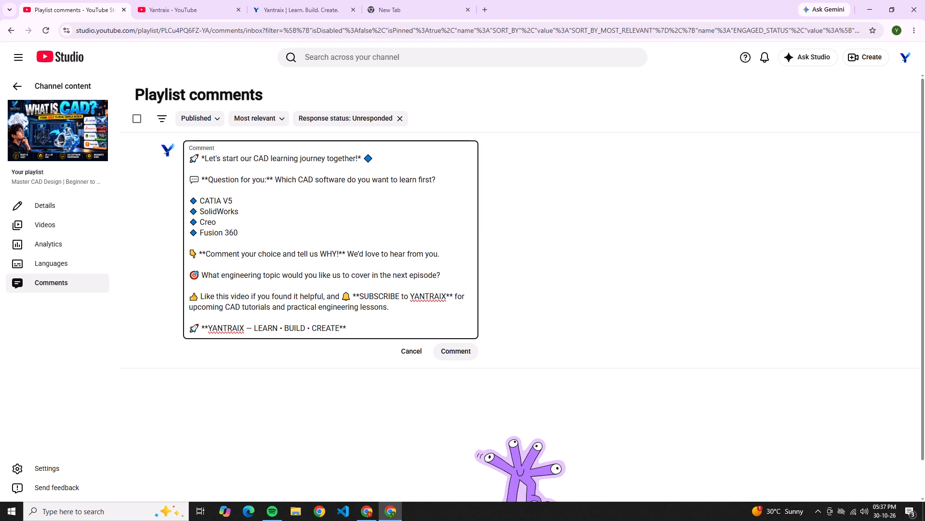
click(204, 178)
key(BackSpace)
click(268, 177)
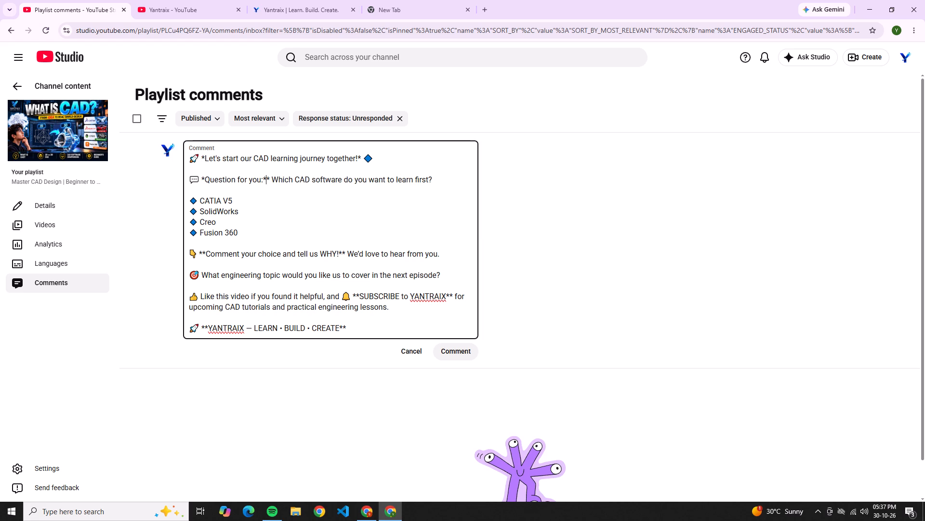
key(BackSpace)
click(204, 253)
key(BackSpace)
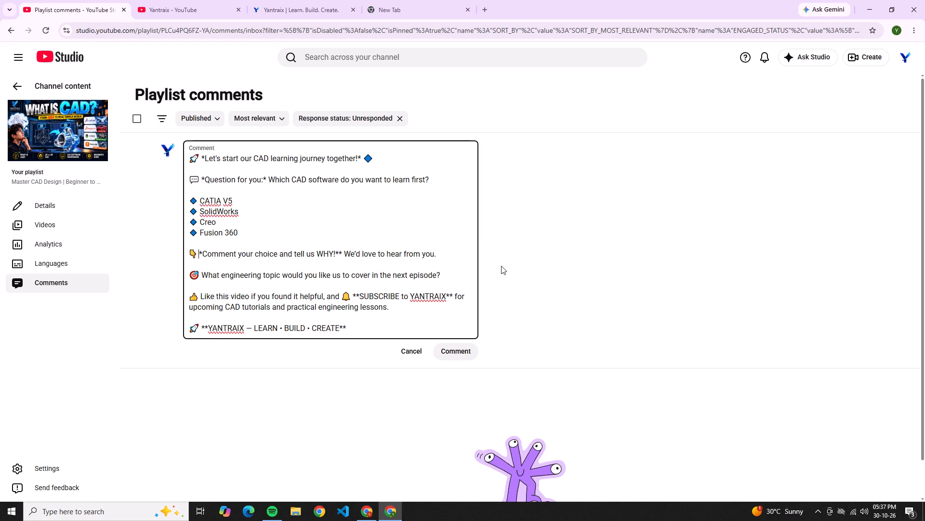
click(339, 253)
key(BackSpace)
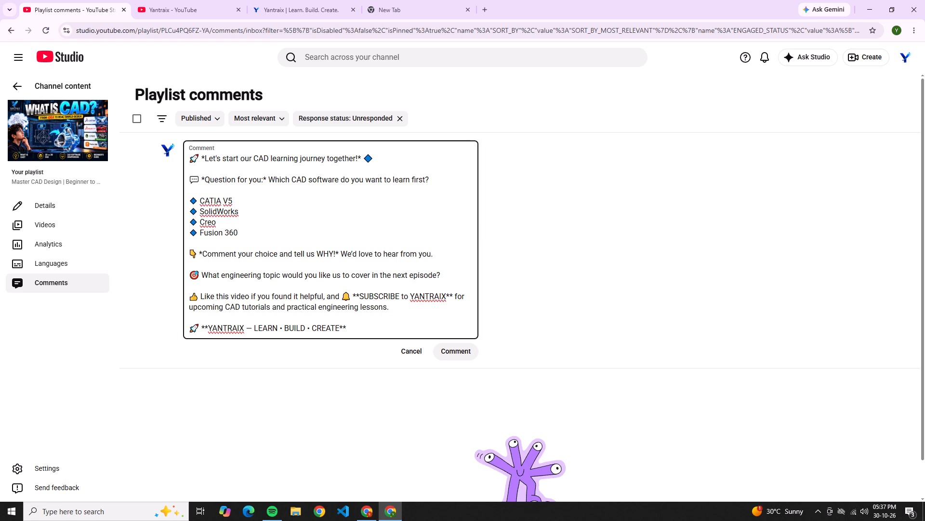
Reduce the double asterisks to single ones around "SUBSCRIBE to YANTRAIX" and the closing "YANTRAIX — LEARN • BUILD • CREATE" line.
click(354, 295)
click(359, 295)
key(BackSpace)
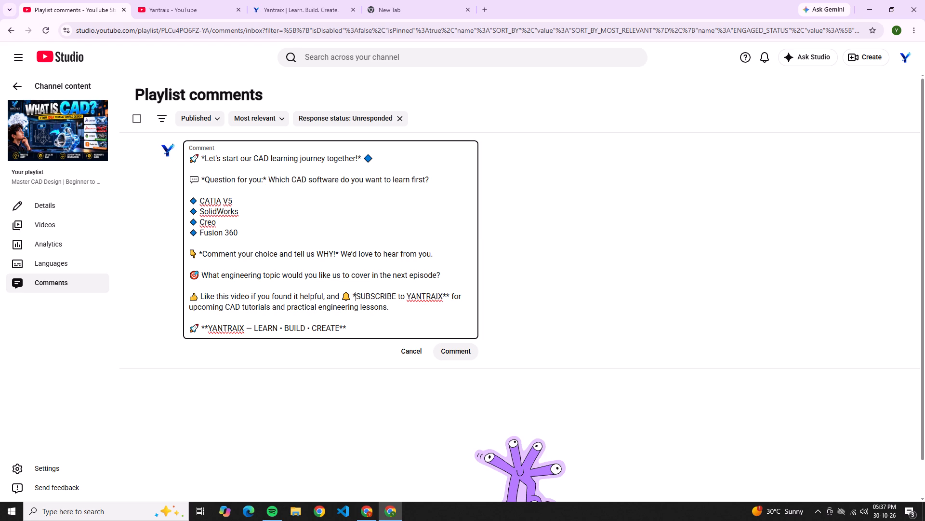
click(444, 293)
click(448, 298)
key(BackSpace)
click(207, 328)
key(BackSpace)
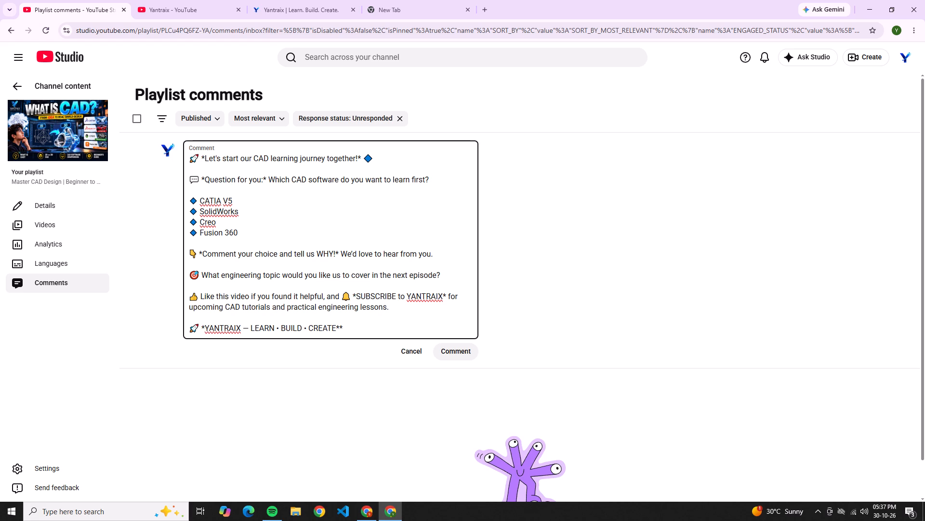
click(344, 327)
key(BackSpace)
Look over the cleaned-up comment and post it on the playlist.
scroll(318, 283, down, 2)
scroll(285, 255, up, 3)
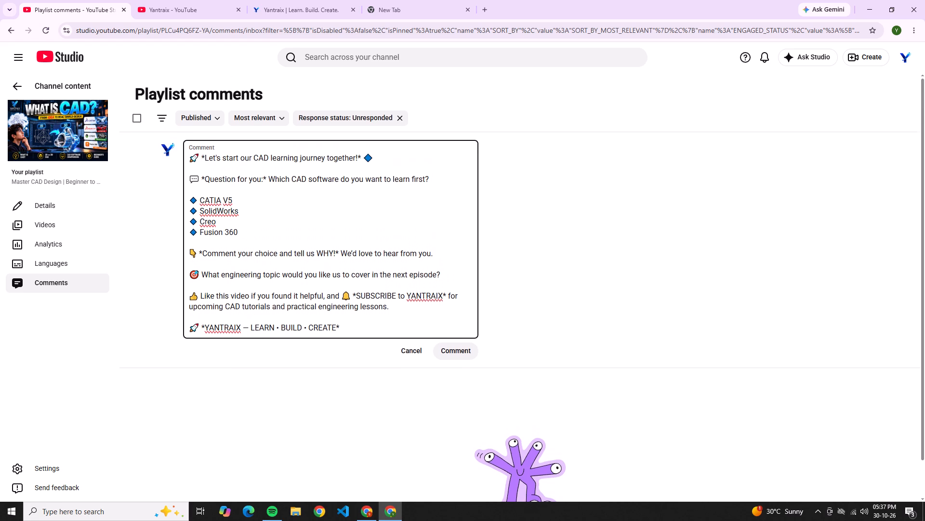
scroll(285, 255, up, 5)
click(462, 358)
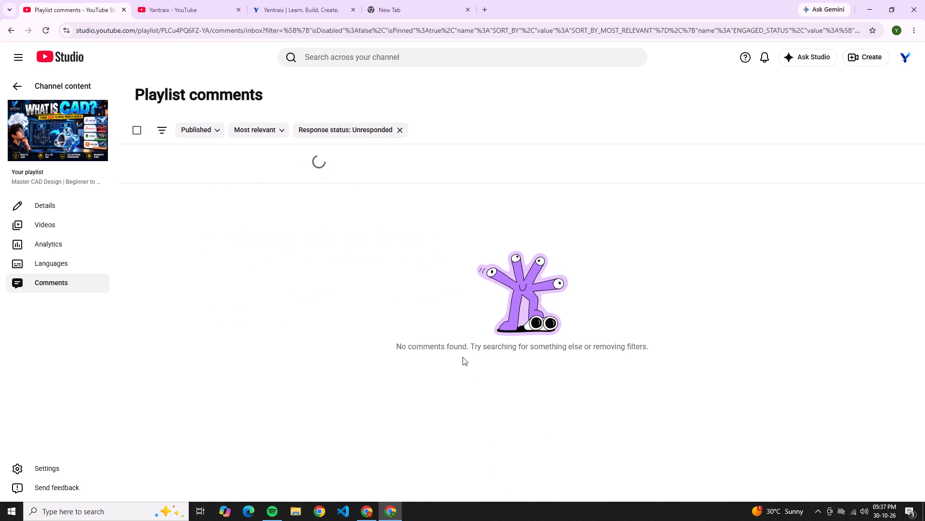
Check the additional actions offered for the newly posted comment.
click(378, 281)
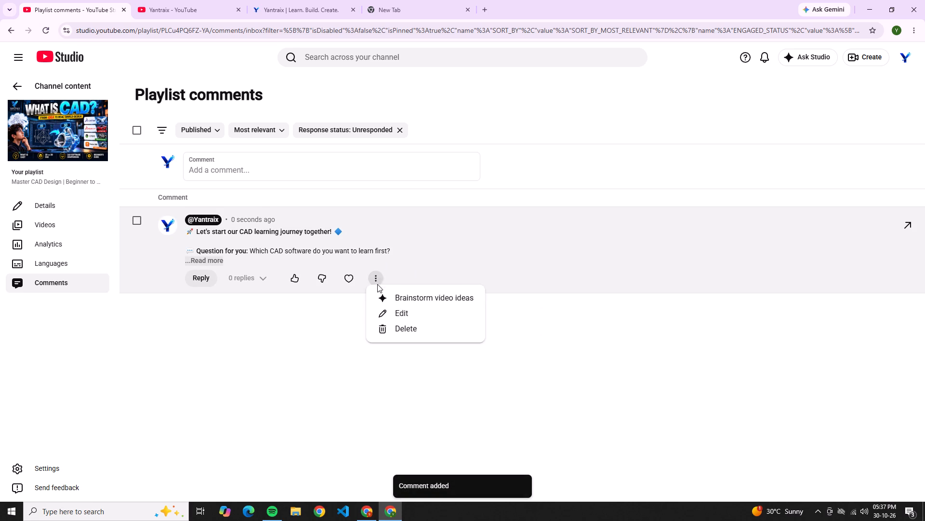
click(322, 320)
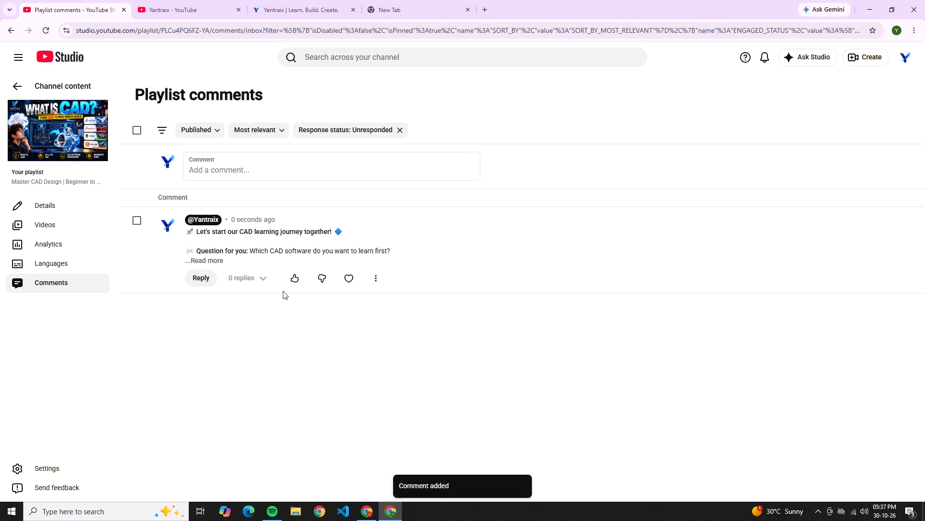
Like the newly posted Yantraix comment.
click(294, 285)
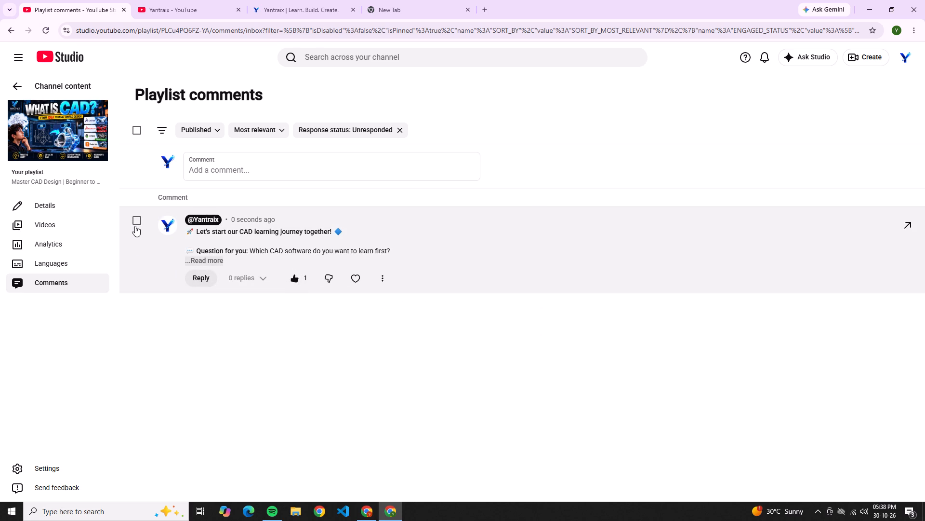
Check the bulk actions for the selected comment, clear the selection, and review the comment's own options again.
click(137, 225)
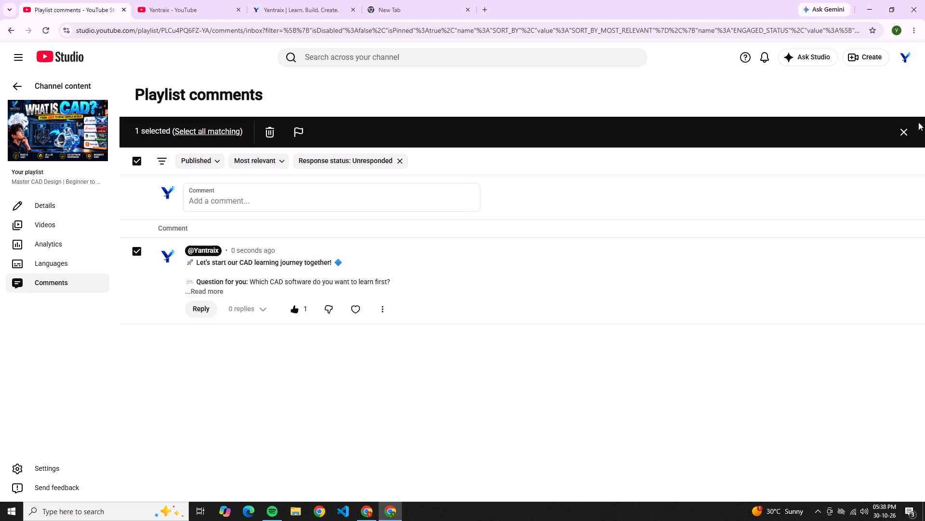
click(906, 130)
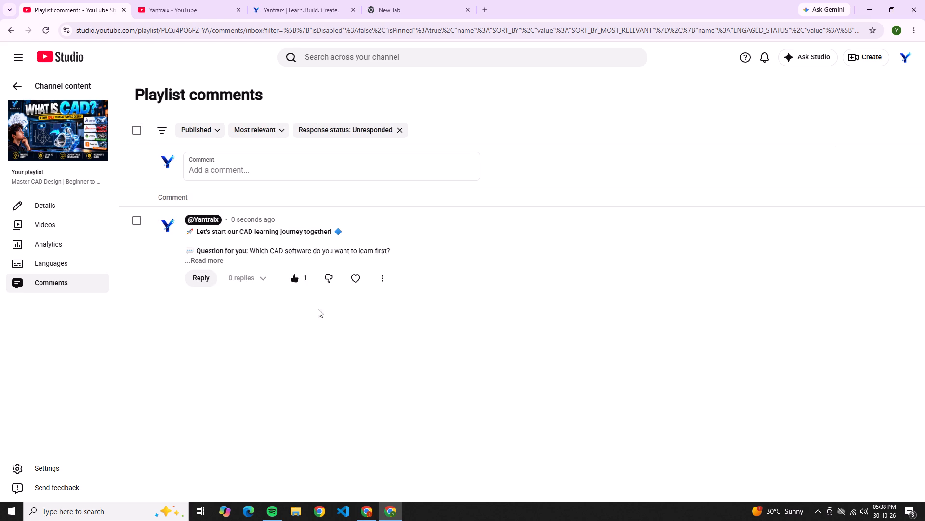
click(386, 373)
click(392, 274)
click(383, 281)
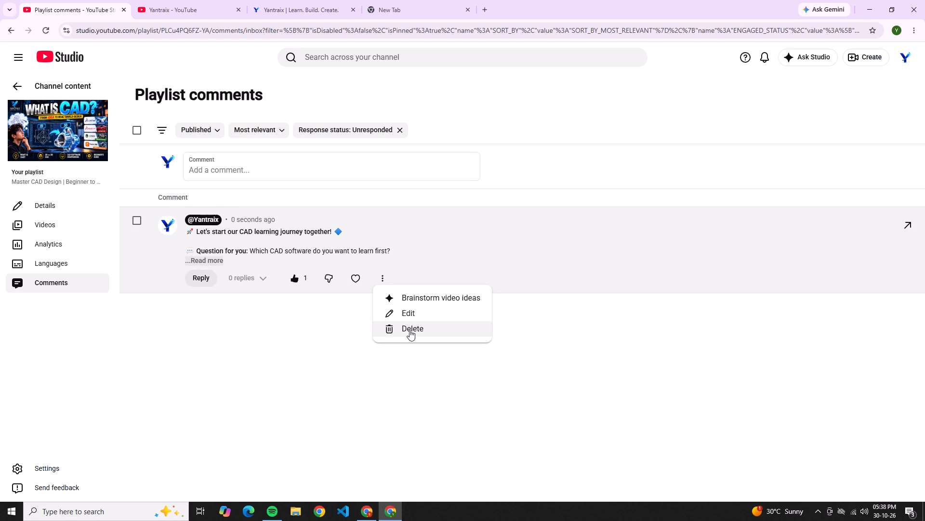
click(393, 419)
Reload the playlist comments and check the moderation-status and response-status filters for the posted comment.
click(40, 32)
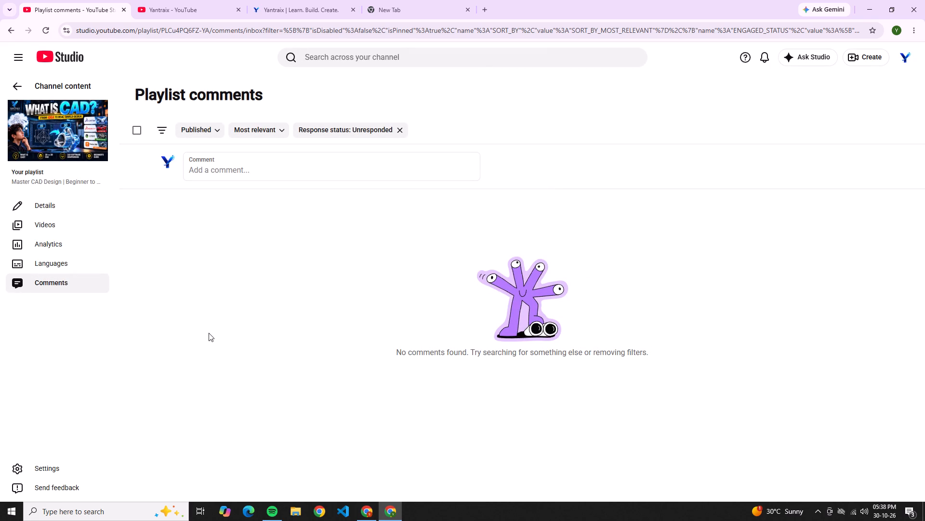
click(46, 24)
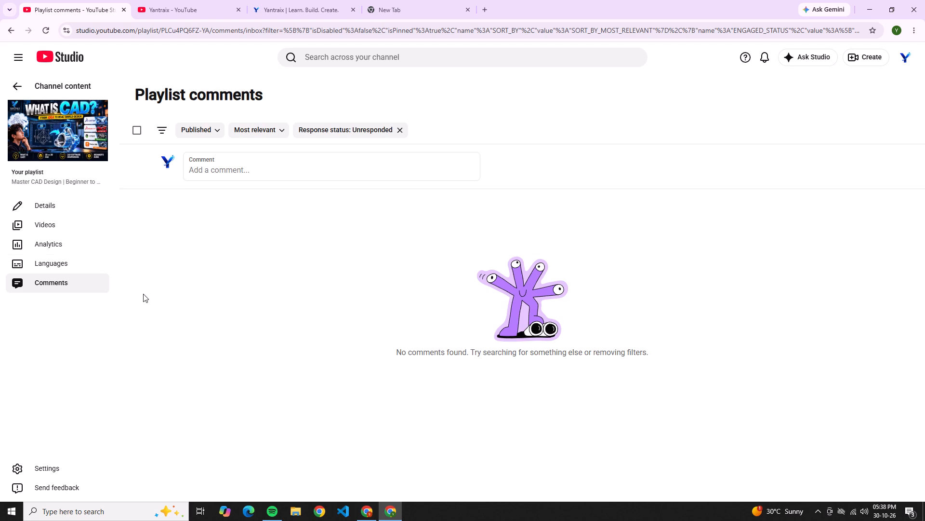
click(200, 126)
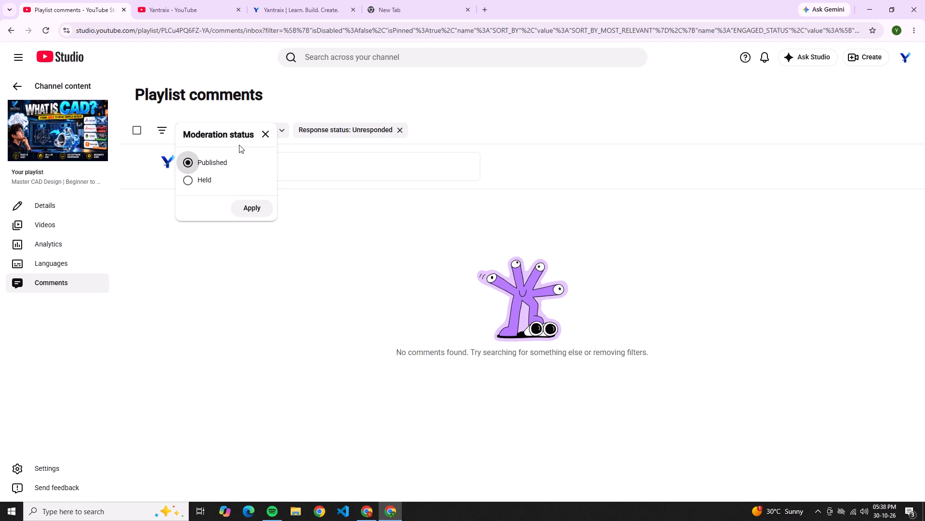
double_click(264, 134)
click(307, 135)
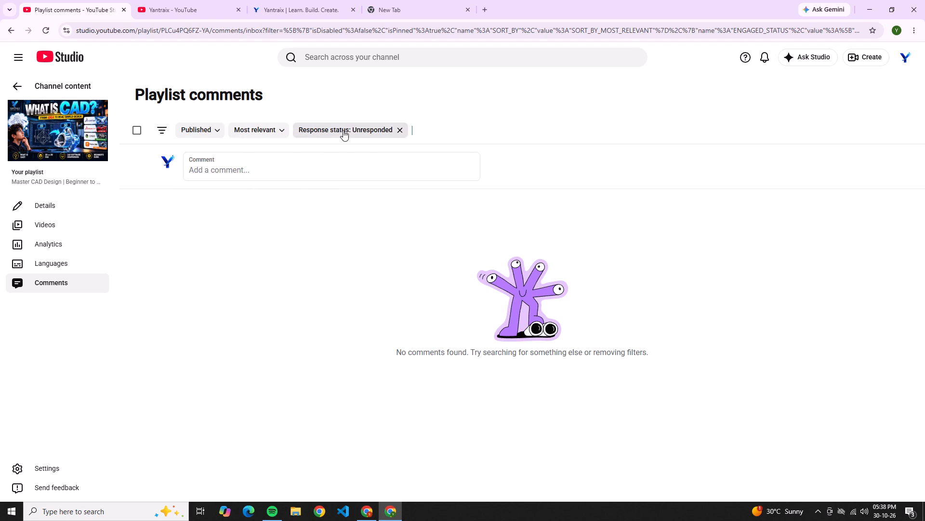
click(344, 130)
click(221, 128)
click(198, 231)
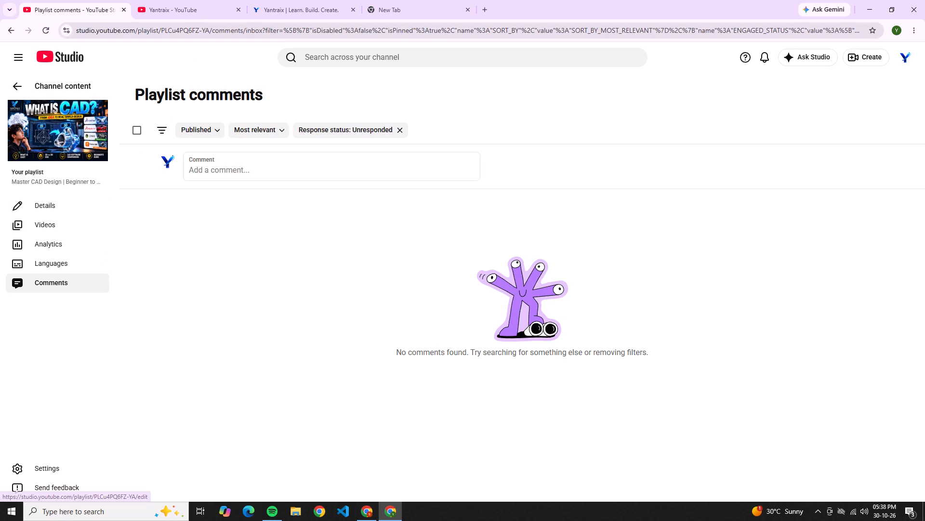
click(294, 1)
click(202, 0)
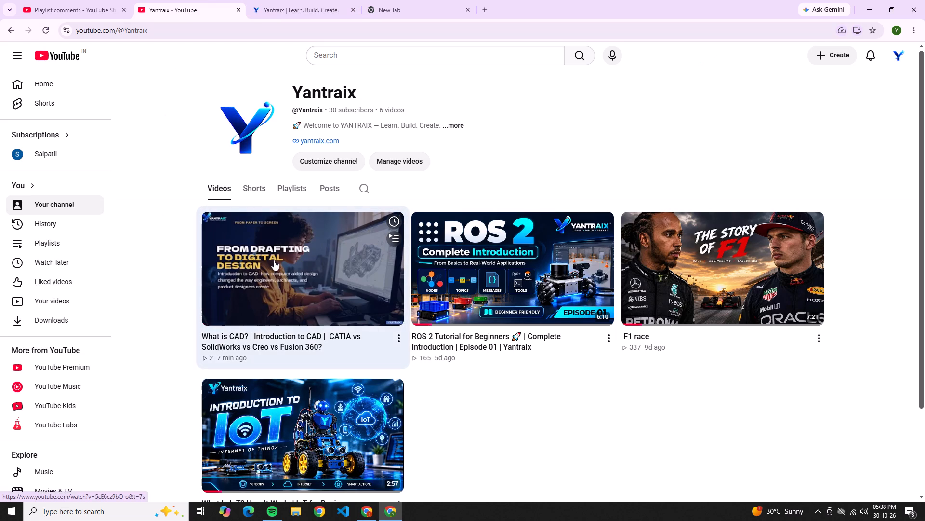
click(275, 260)
scroll(61, 463, down, 1)
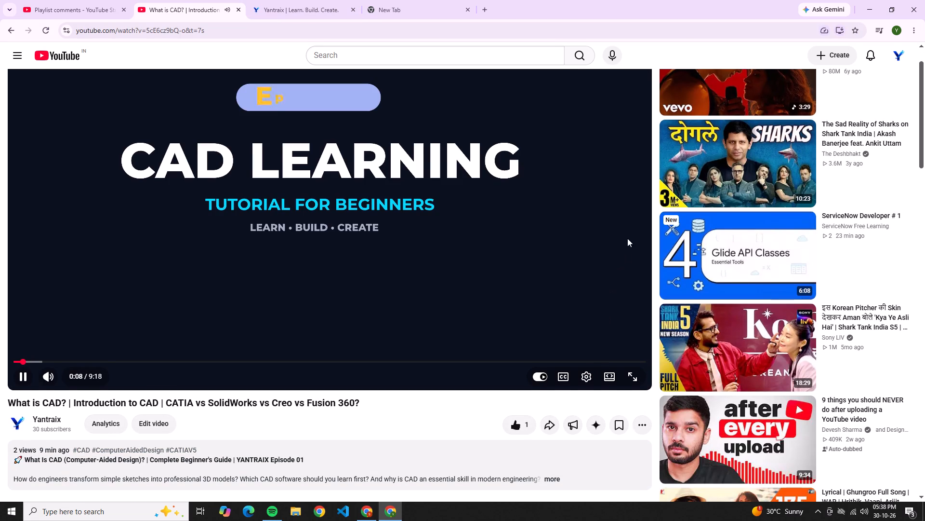
scroll(449, 452, down, 3)
scroll(113, 403, down, 2)
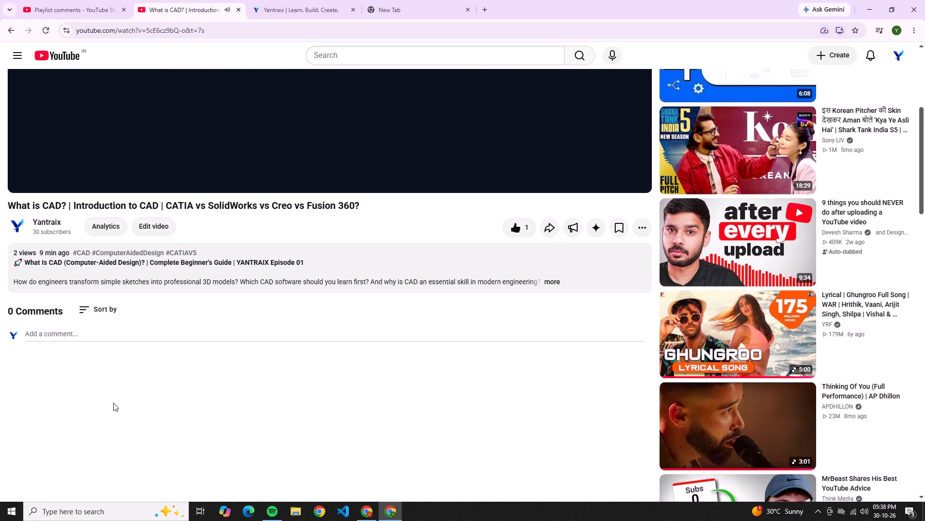
click(93, 296)
click(162, 335)
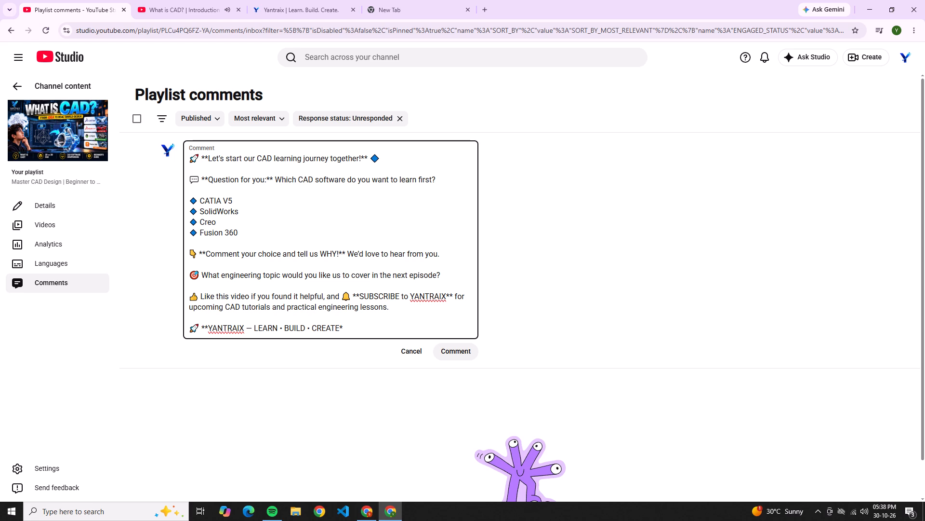
click(203, 330)
key(BackSpace)
click(452, 296)
key(BackSpace)
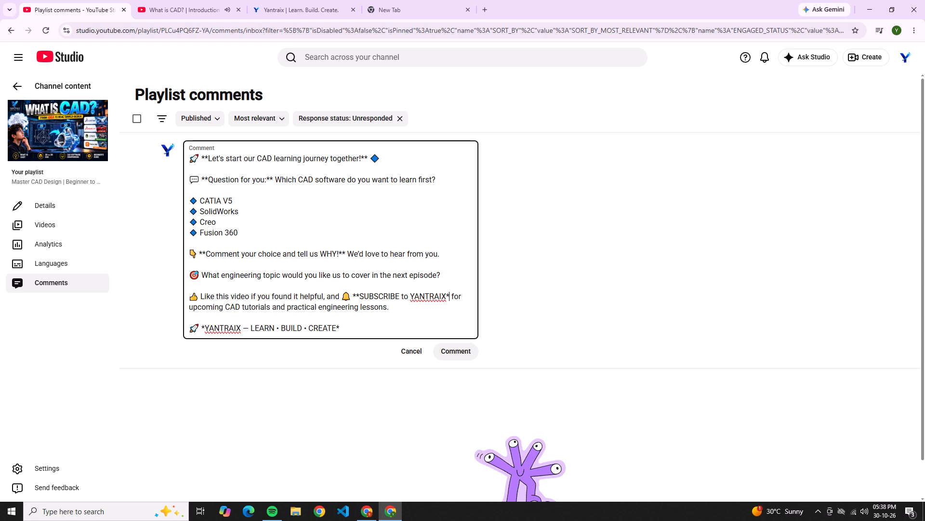
click(357, 296)
key(BackSpace)
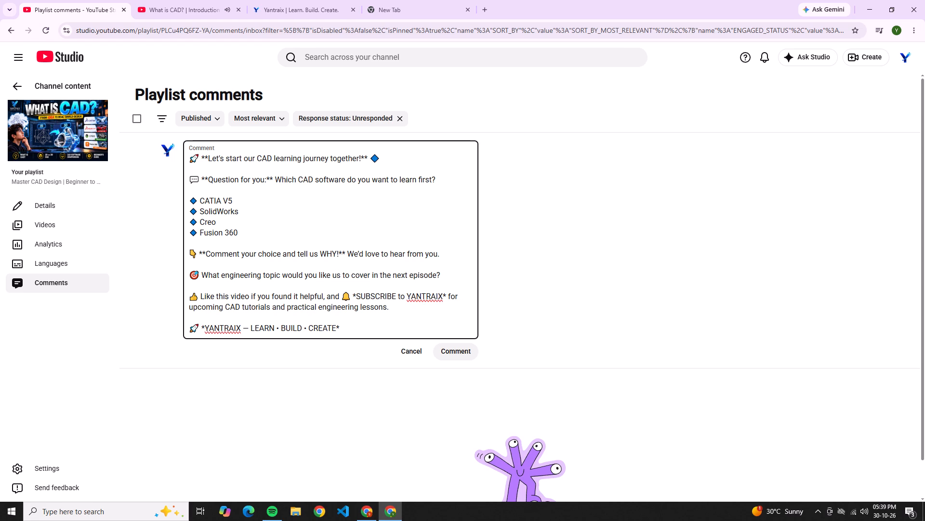
Reduce the double asterisks to single ones around "Comment your choice and tell us WHY!".
click(206, 253)
key(BackSpace)
click(333, 251)
click(344, 257)
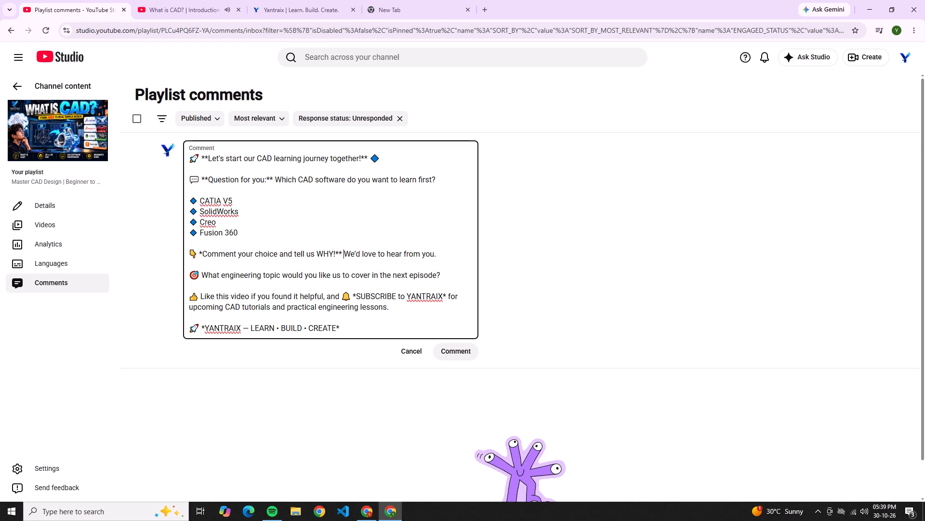
click(339, 250)
key(BackSpace)
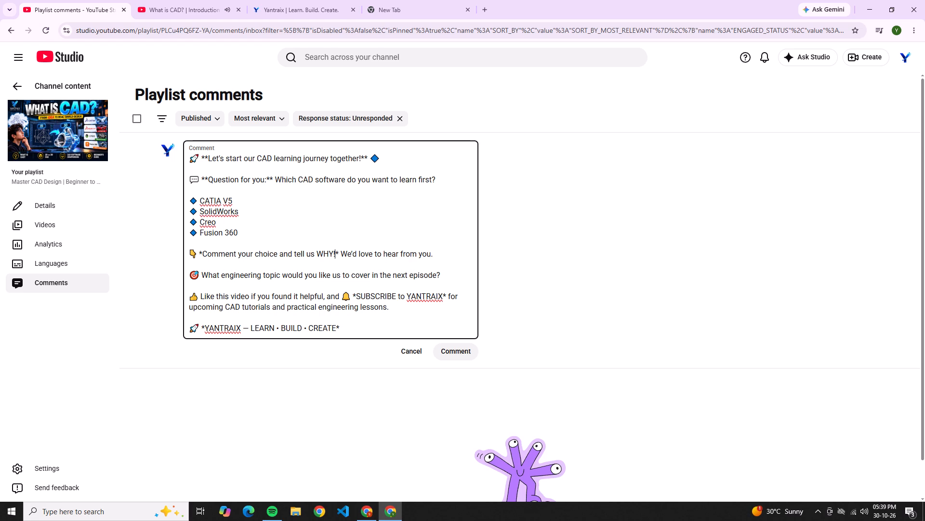
Reduce the asterisks around "Question for you:" and the opening CAD learning journey line to single ones, and post the comment.
click(209, 178)
key(BackSpace)
click(270, 177)
key(BackSpace)
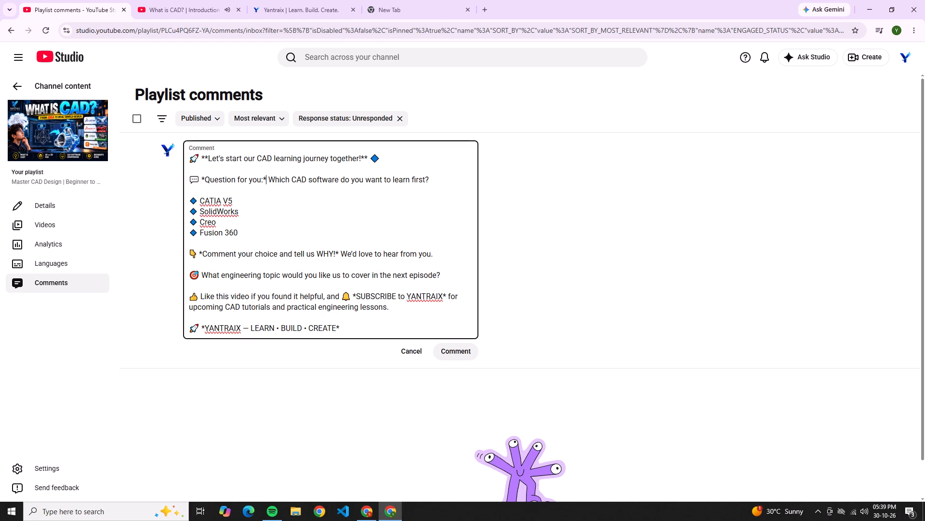
click(209, 156)
key(BackSpace)
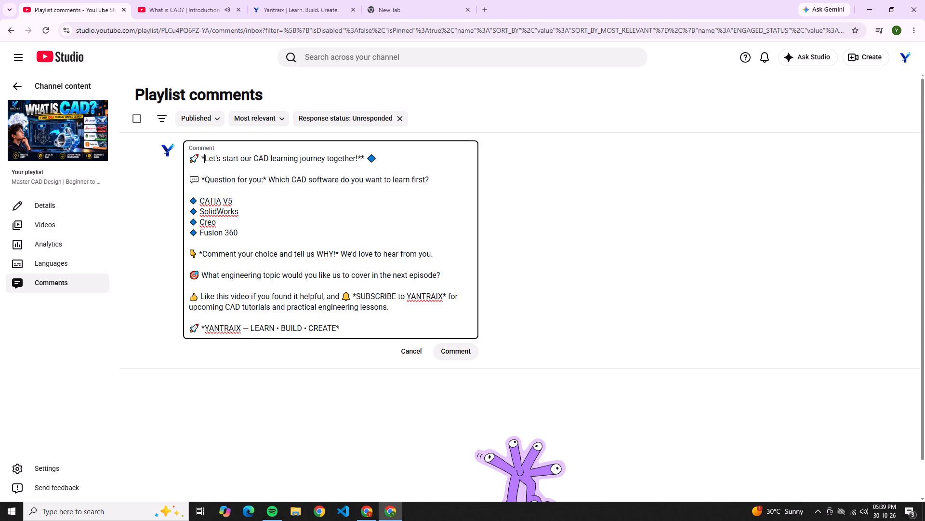
click(363, 156)
key(BackSpace)
click(462, 357)
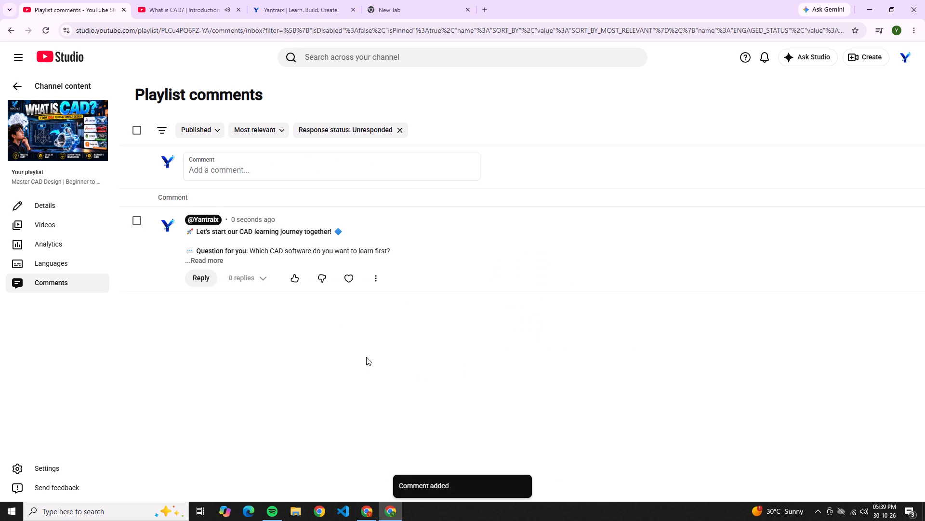
Like and heart the newly posted Yantraix comment.
click(297, 283)
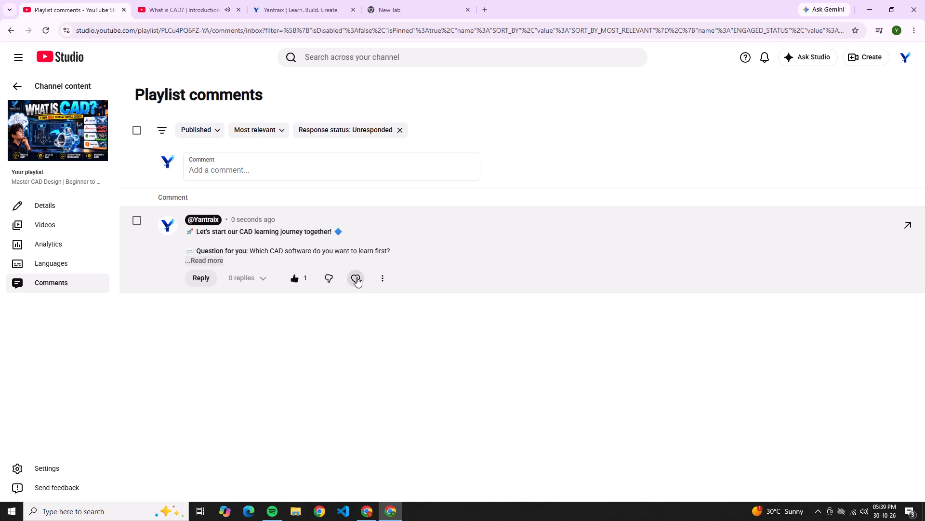
click(361, 275)
Check the additional options offered for the newly posted comment and close them.
click(383, 278)
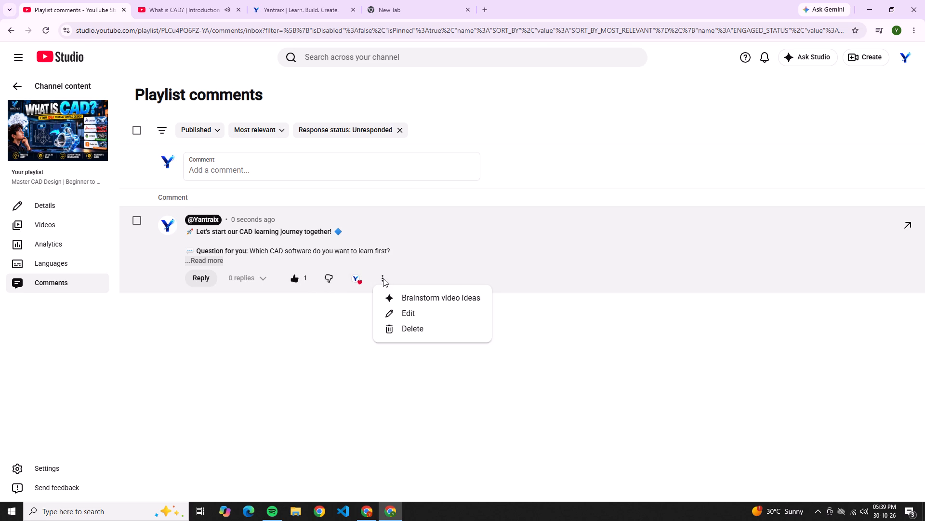
click(283, 346)
click(285, 346)
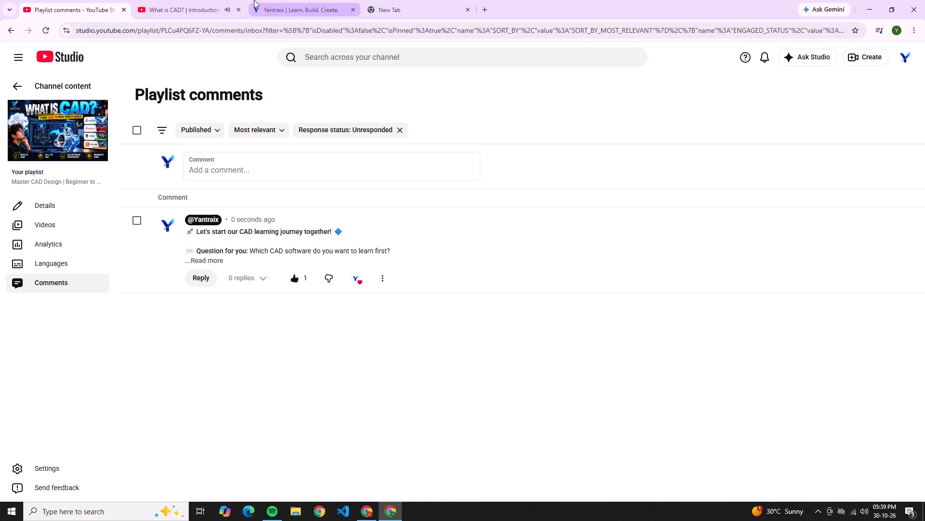
Reload the "What is CAD?" video page and look through its expanded description down to the comments section.
click(209, 0)
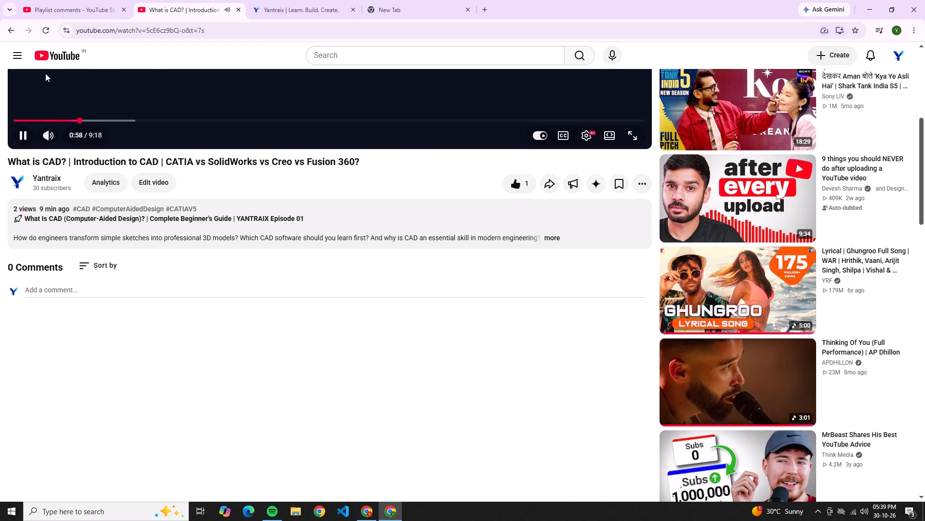
click(47, 25)
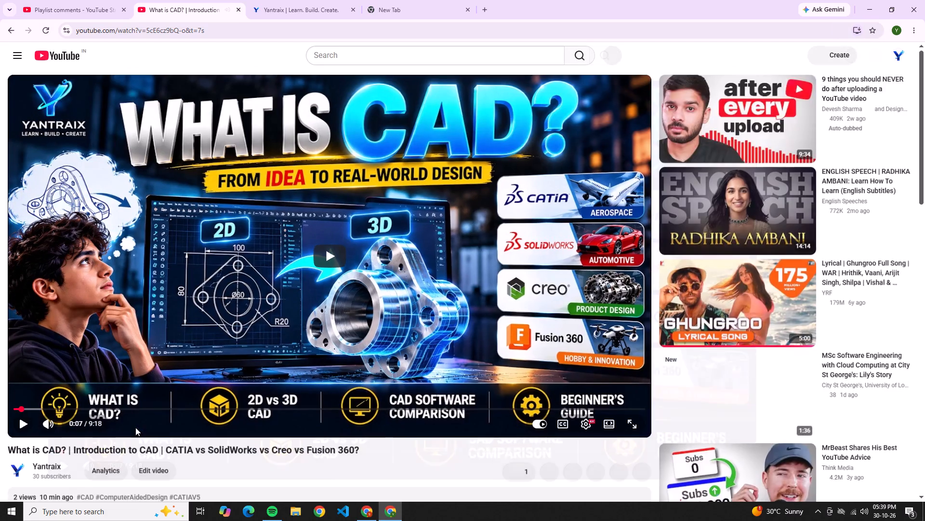
scroll(135, 427, down, 4)
click(128, 335)
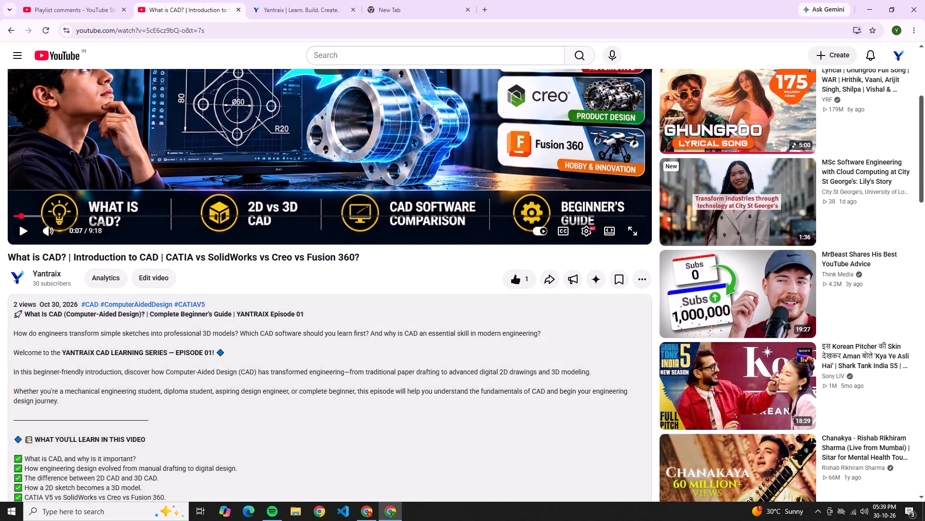
scroll(128, 335, down, 10)
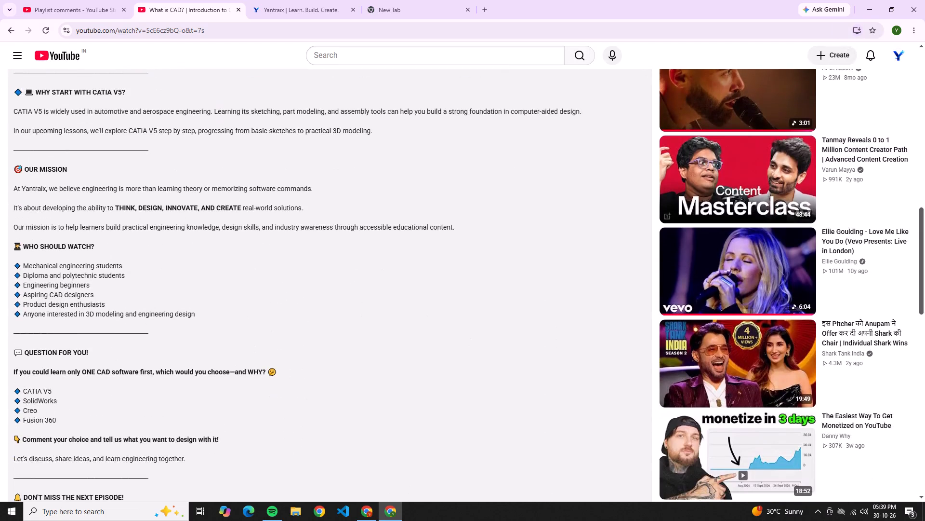
scroll(128, 335, down, 10)
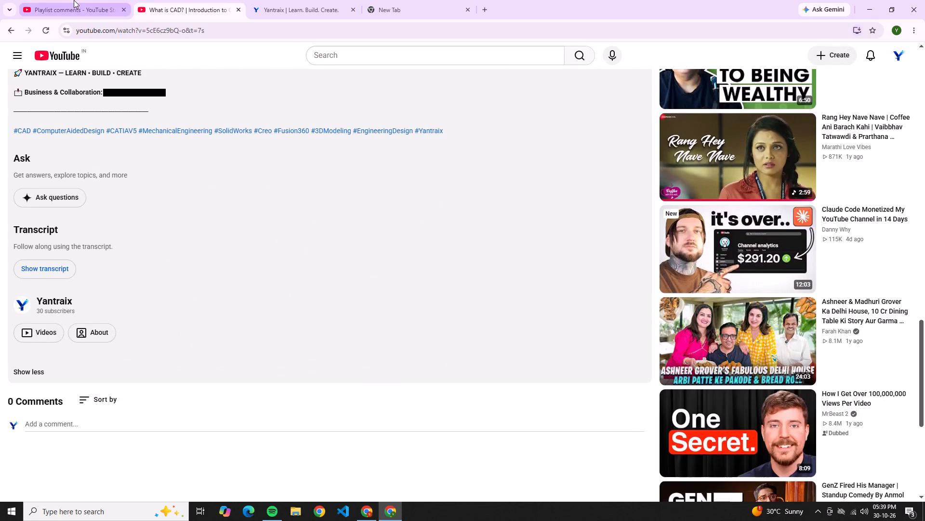
Return to YouTube Studio and recheck the playlist's videos and its comments.
click(74, 0)
scroll(448, 168, up, 6)
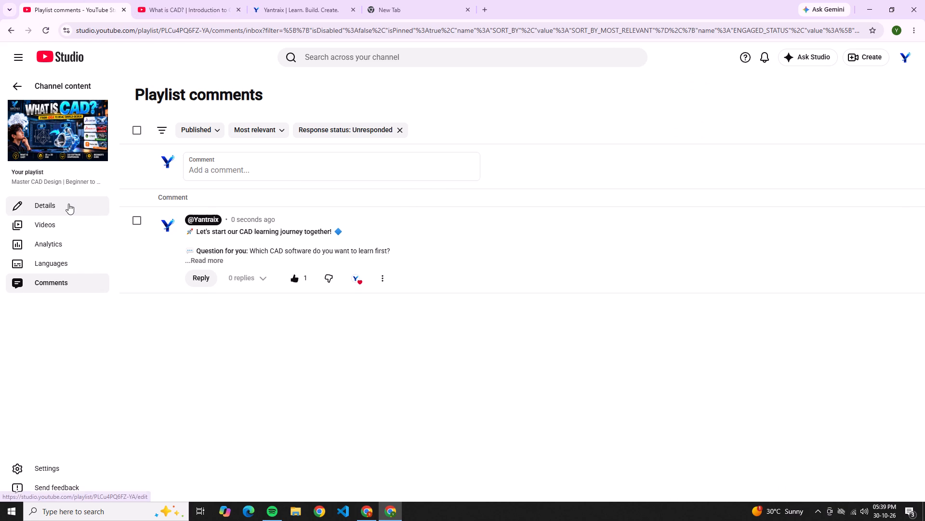
click(68, 204)
click(65, 232)
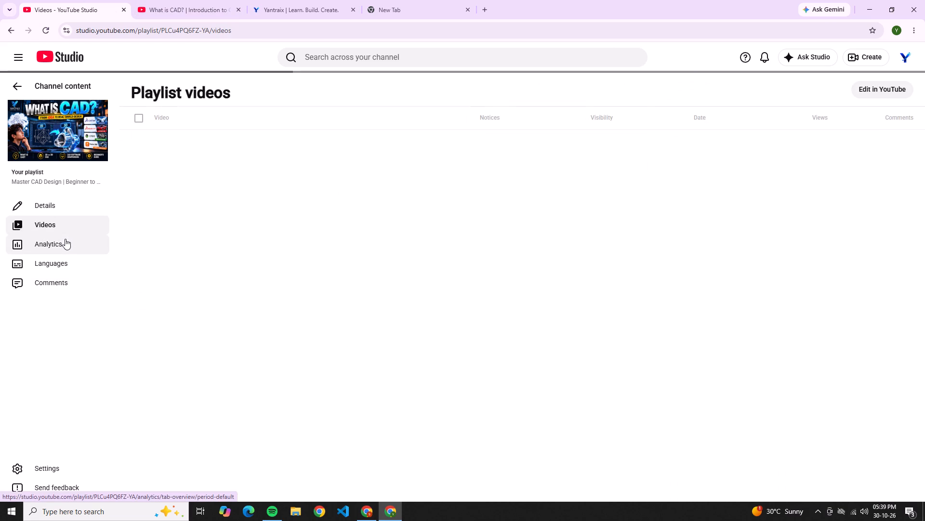
click(68, 277)
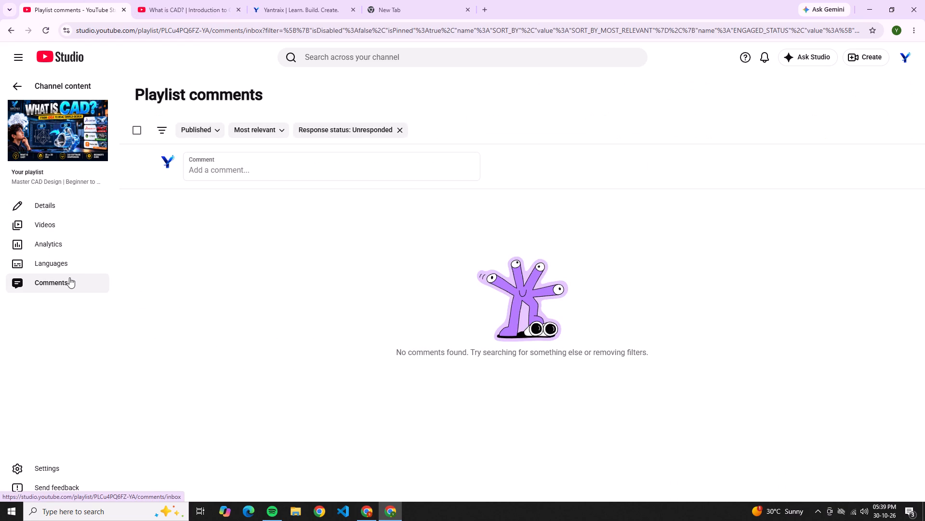
Reload the playlist's comments page to recheck it.
click(390, 315)
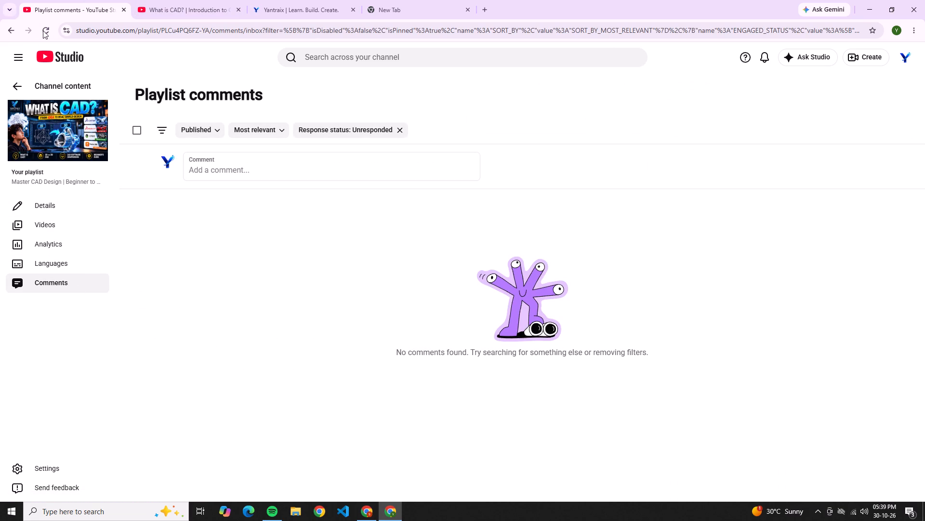
click(48, 32)
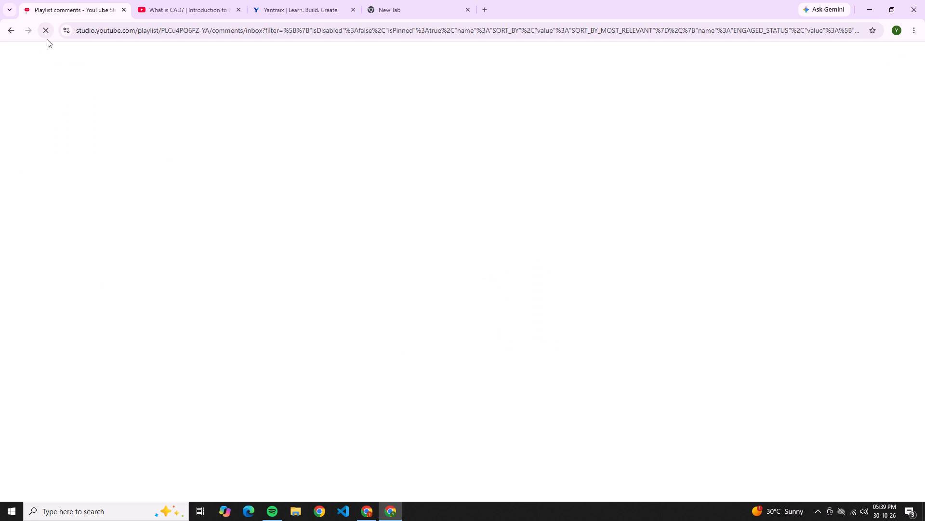
In the playlist details, reduce the double asterisks around the description heading "WHO IS THIS PLAYLIST FOR?" to single ones.
click(36, 208)
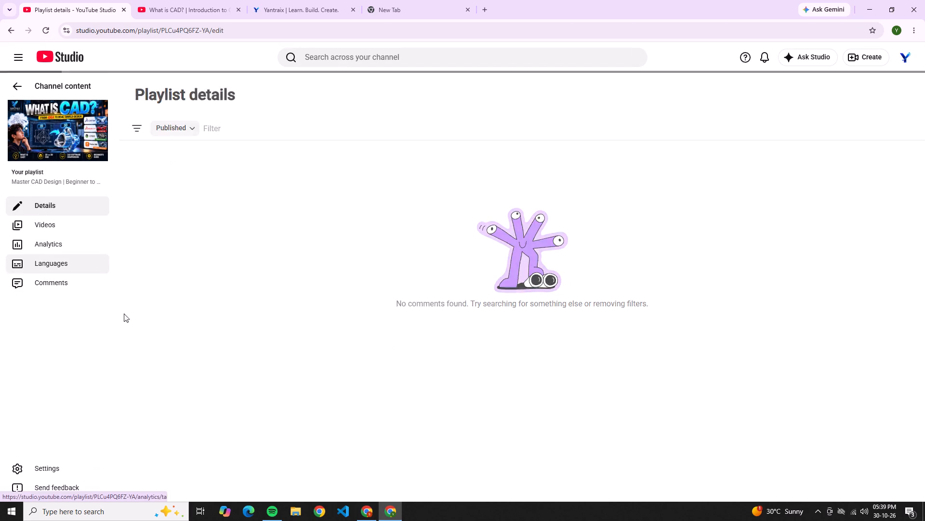
scroll(283, 463, down, 5)
scroll(535, 402, down, 1)
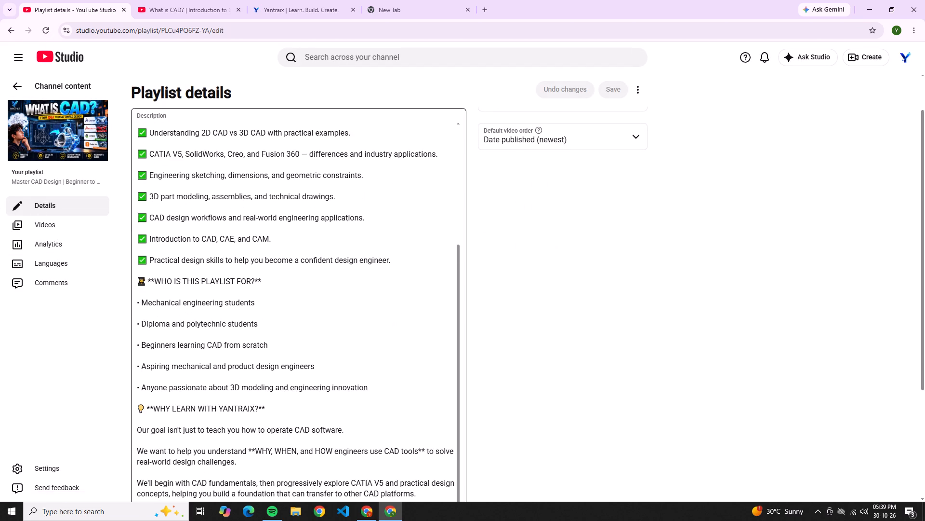
click(274, 281)
key(BackSpace)
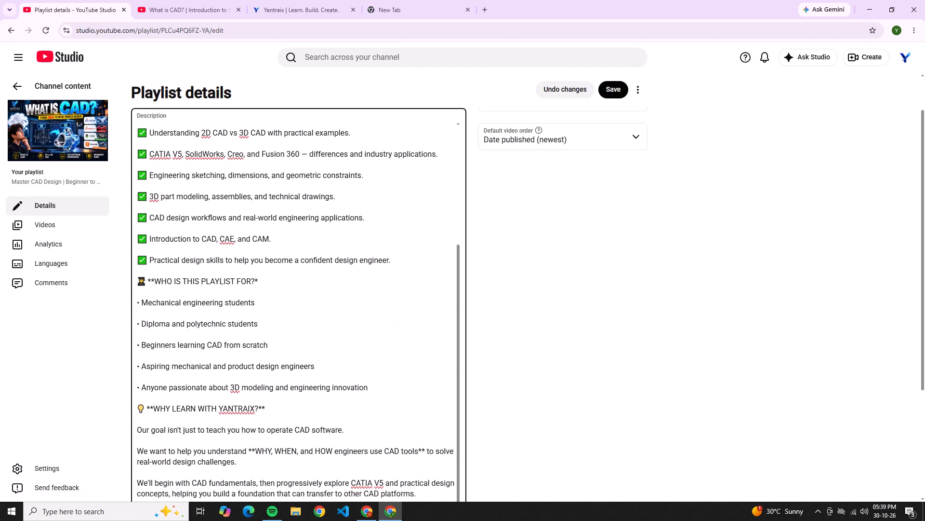
click(154, 282)
key(BackSpace)
Reduce the double asterisks around the heading "WHY LEARN WITH YANTRAIX?" to single ones, keeping the blank line below it.
click(279, 415)
key(BackSpace)
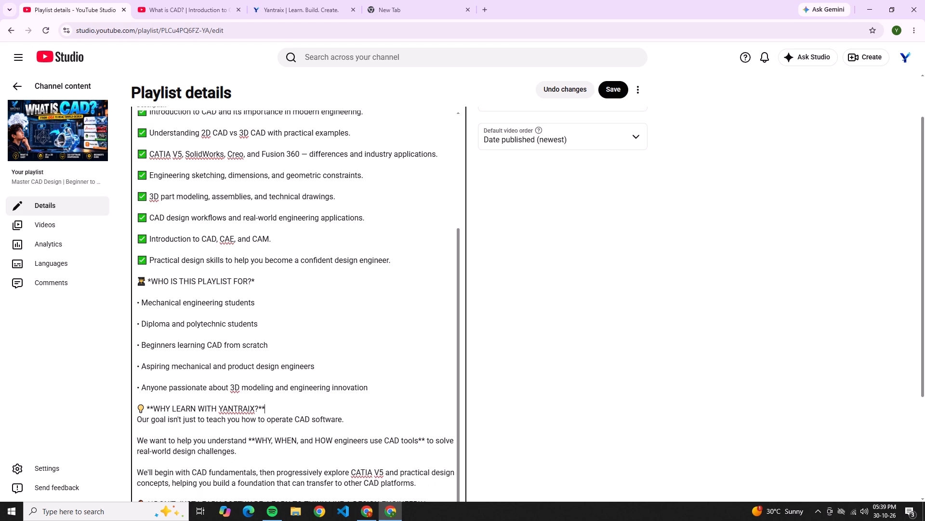
key(Return)
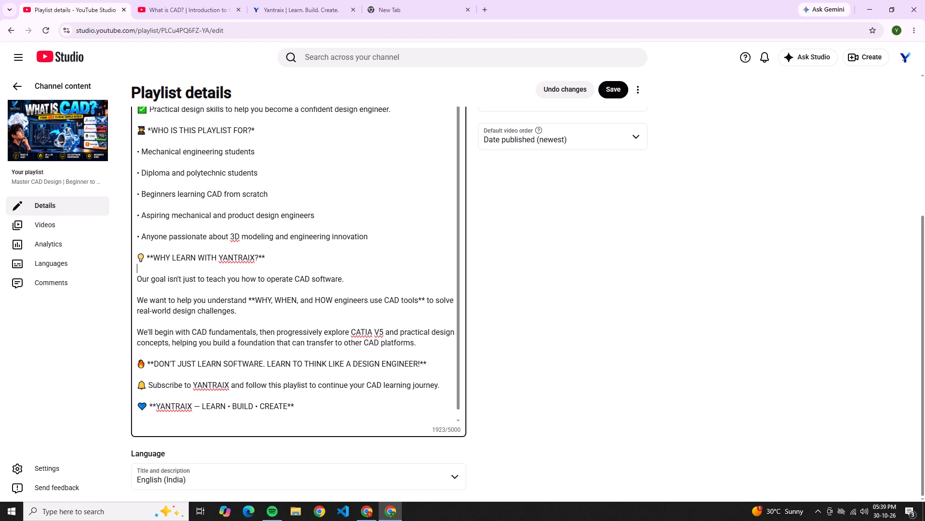
click(266, 254)
key(BackSpace)
click(151, 257)
key(BackSpace)
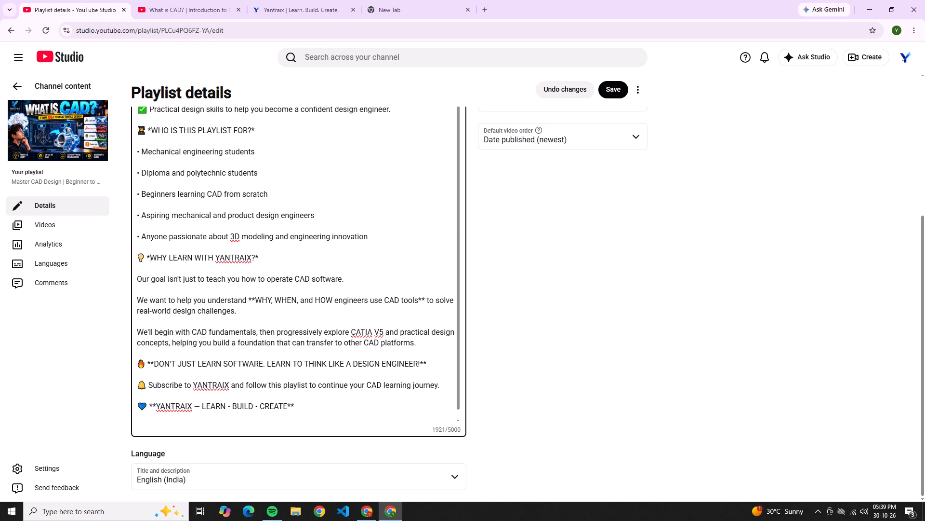
Reduce the double asterisks around "WHY, WHEN, and HOW engineers use CAD tools" to single ones.
click(255, 297)
key(BackSpace)
click(423, 299)
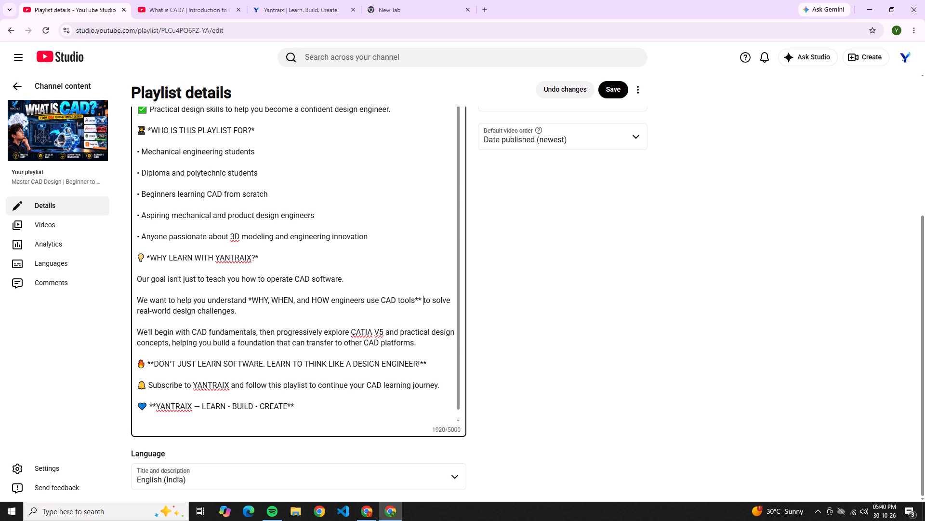
click(418, 306)
click(416, 305)
click(417, 302)
key(BackSpace)
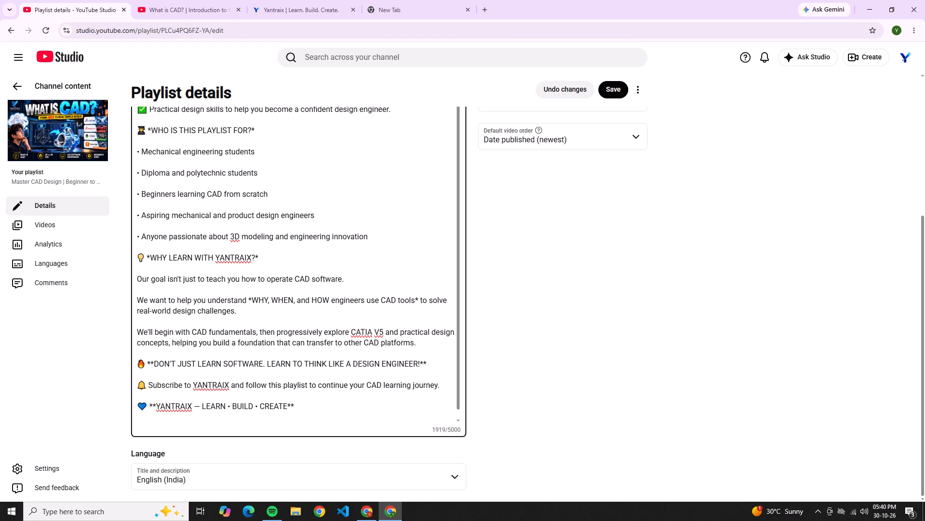
Leave single asterisks around the "DON'T JUST LEARN SOFTWARE..." line and the closing "YANTRAIX — LEARN • BUILD • CREATE" line.
click(425, 363)
key(BackSpace)
click(156, 362)
key(BackSpace)
click(156, 406)
key(BackSpace)
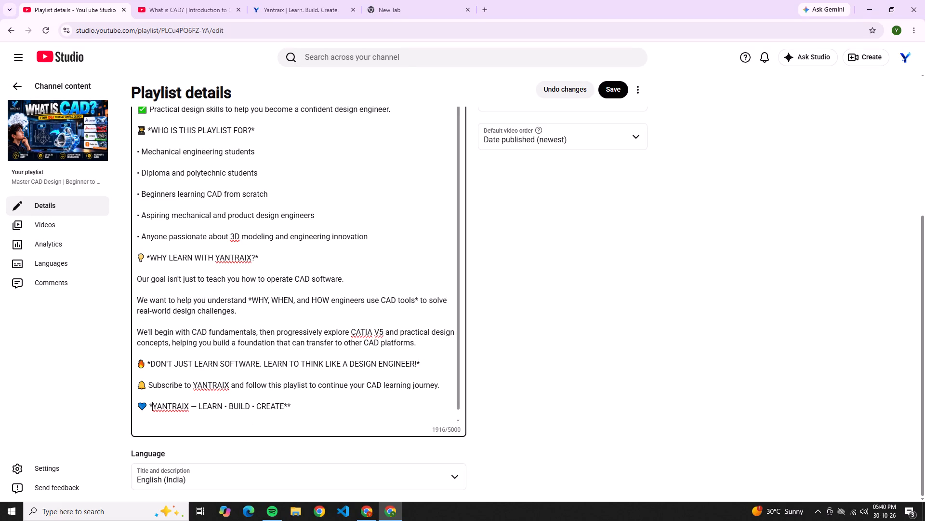
click(301, 404)
key(BackSpace)
Reduce the double asterisks around the opening "Welcome to the YANTRAIX CAD Learning Series" sentence of the description to single ones.
scroll(217, 357, up, 3)
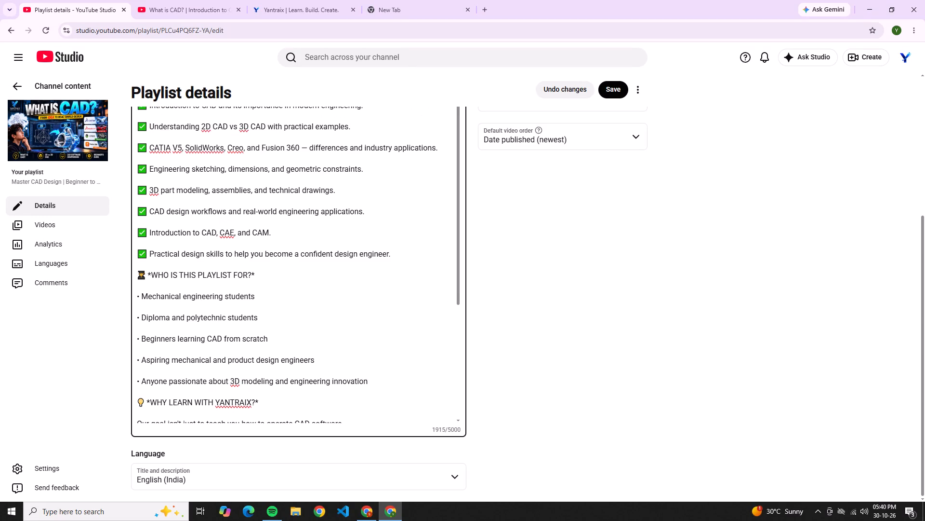
scroll(192, 311, up, 12)
scroll(370, 338, down, 5)
scroll(370, 337, up, 7)
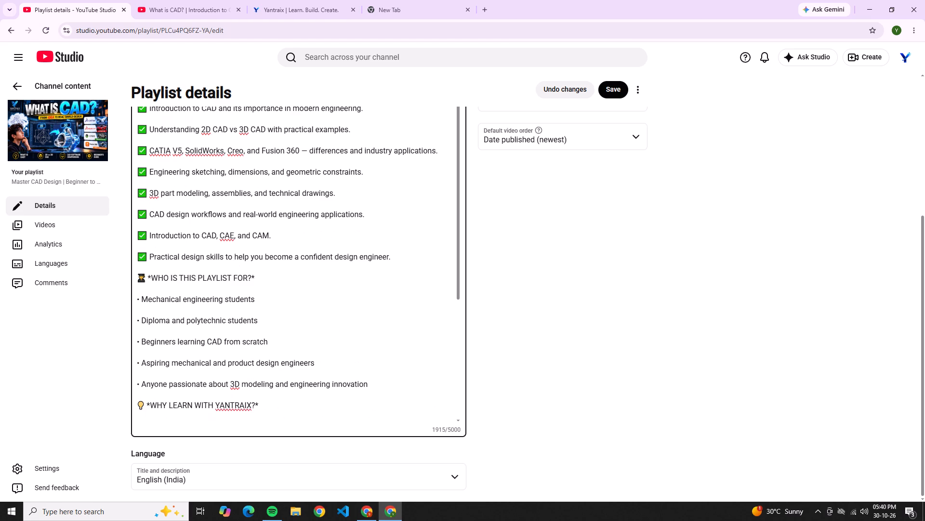
scroll(370, 336, up, 14)
click(545, 369)
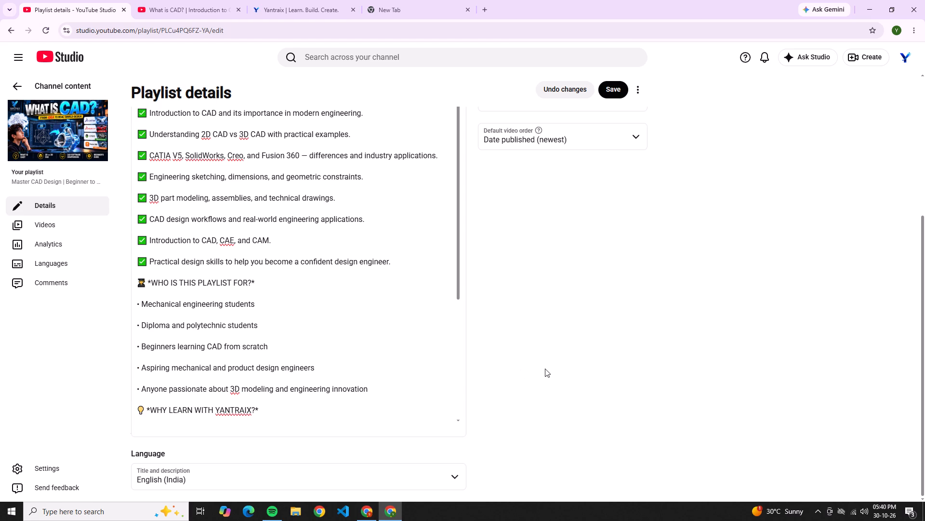
scroll(314, 350, up, 4)
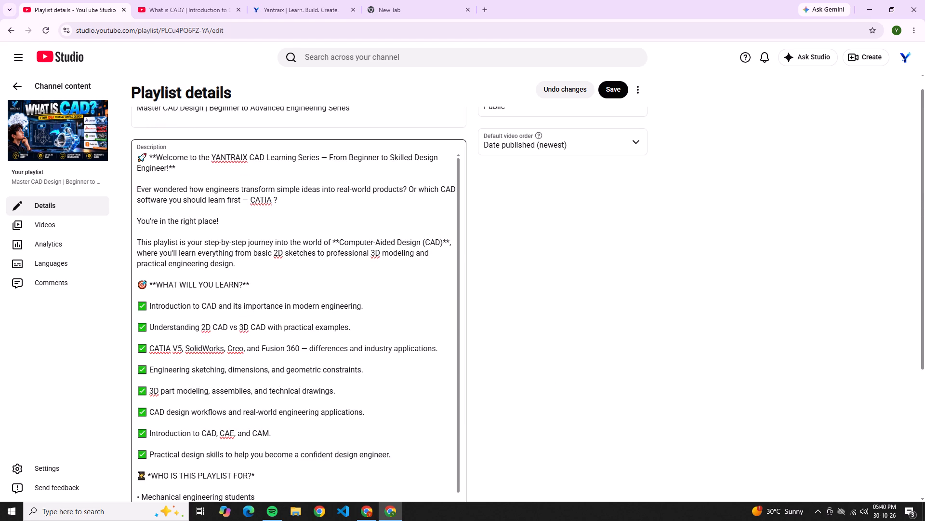
click(155, 157)
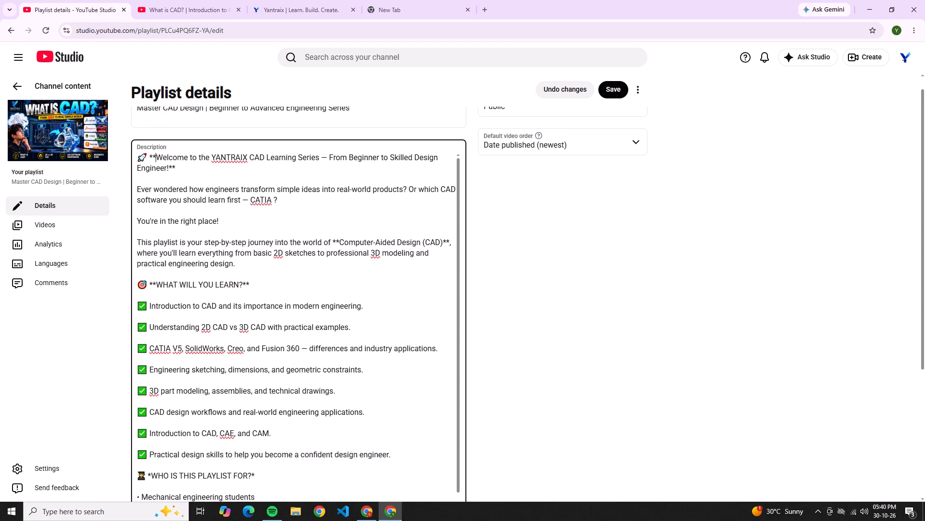
key(BackSpace)
click(183, 167)
key(BackSpace)
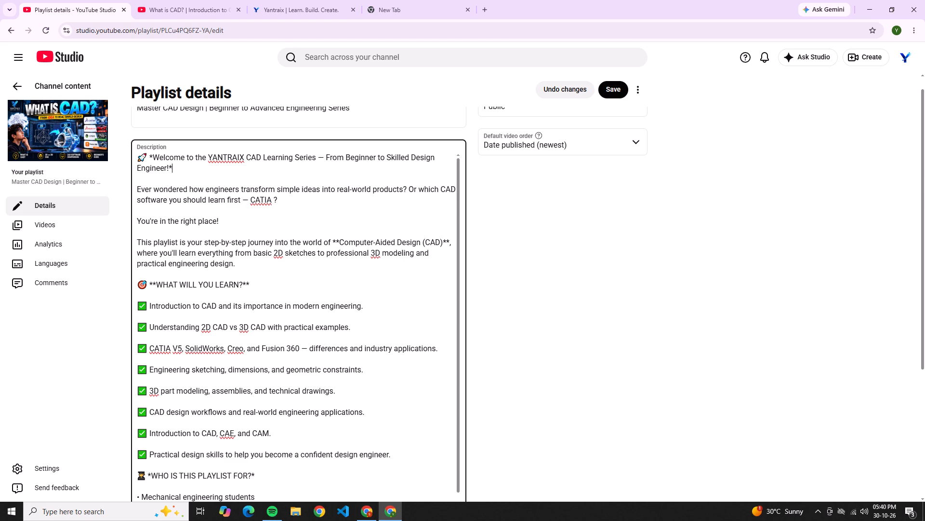
click(155, 284)
key(BackSpace)
click(249, 283)
key(BackSpace)
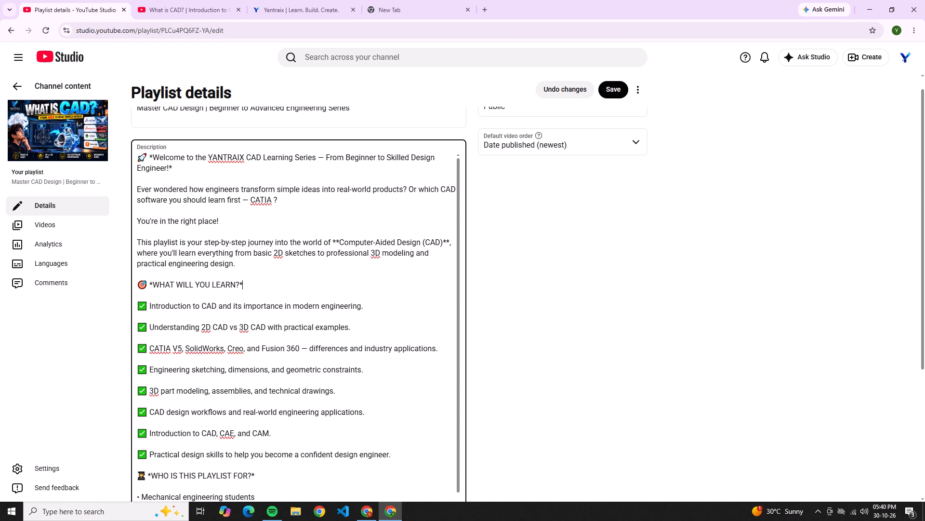
click(337, 239)
key(BackSpace)
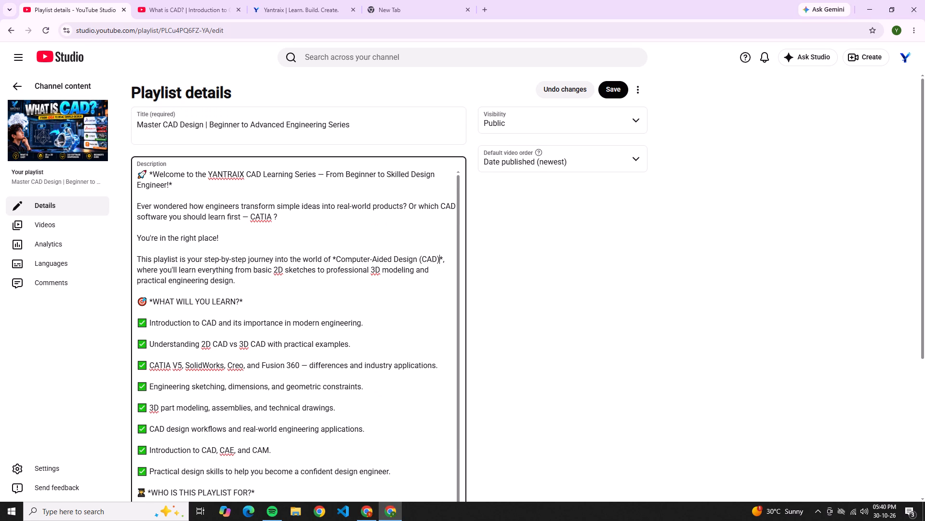
click(683, 266)
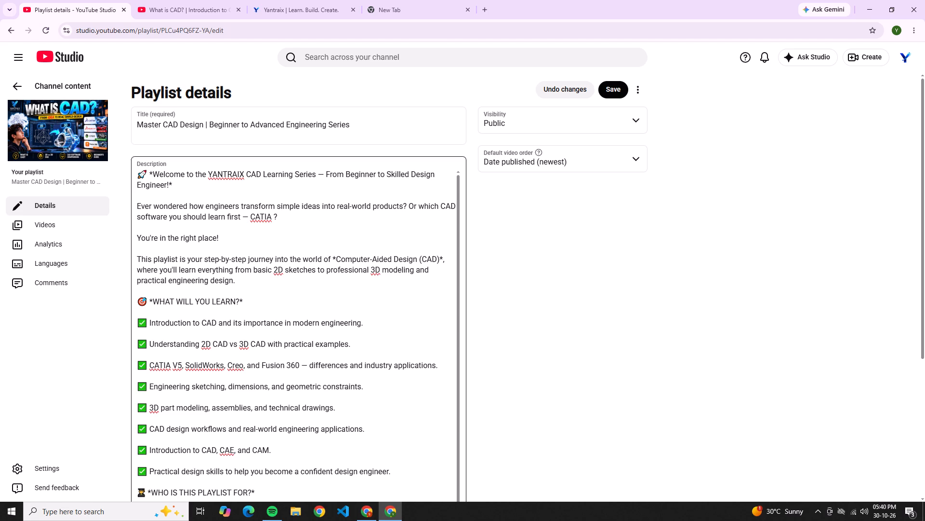
scroll(233, 271, down, 4)
scroll(169, 357, down, 7)
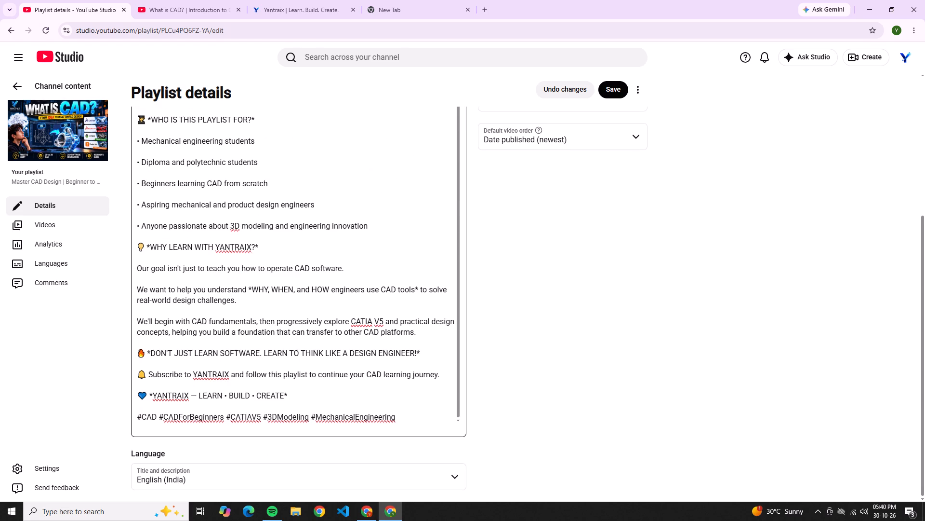
scroll(114, 438, down, 4)
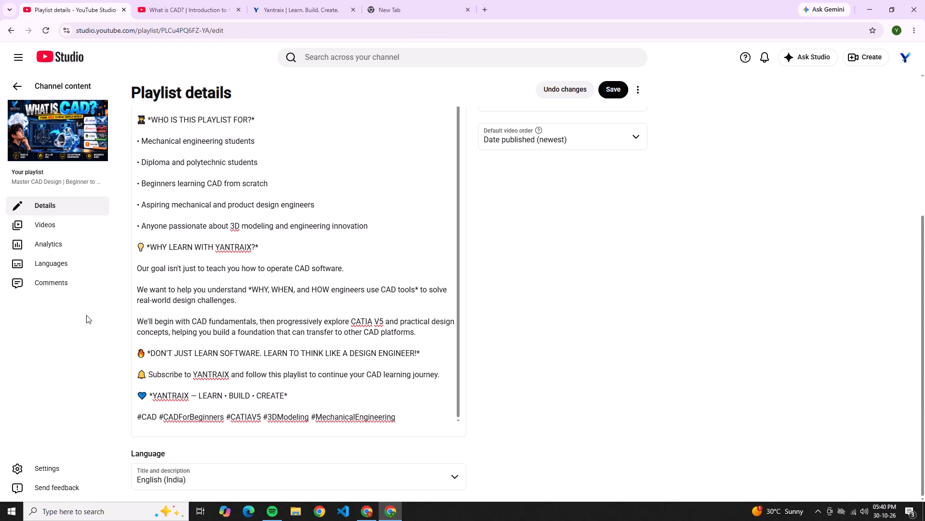
Save the edited playlist details without discarding the changes and go back to the channel's playlists.
click(16, 86)
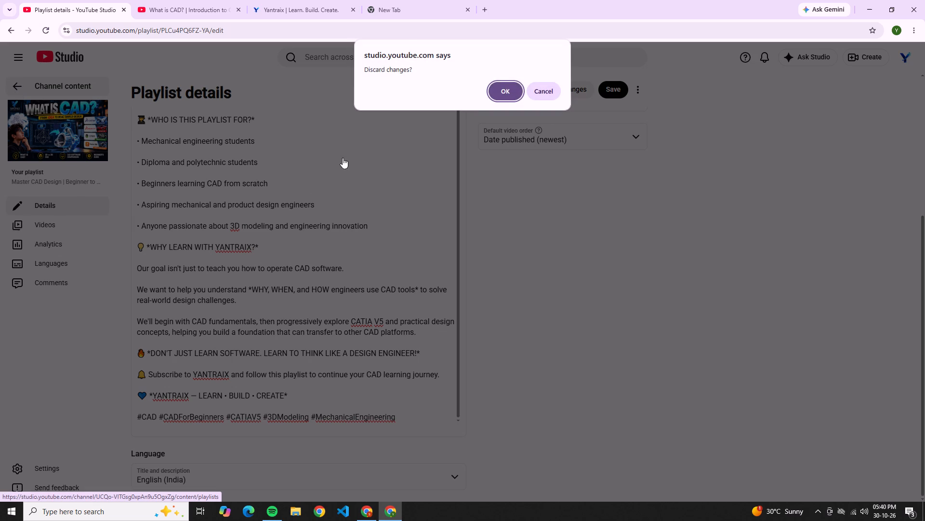
click(538, 88)
click(601, 91)
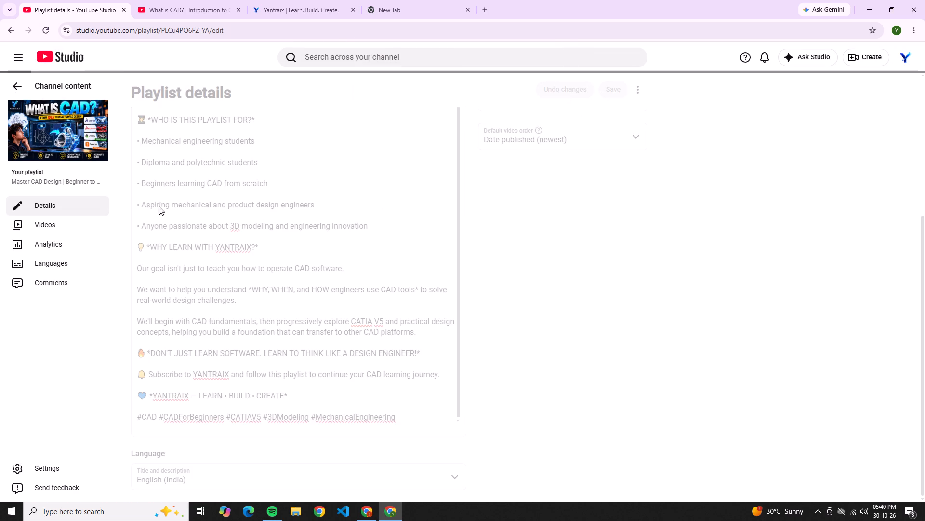
click(24, 91)
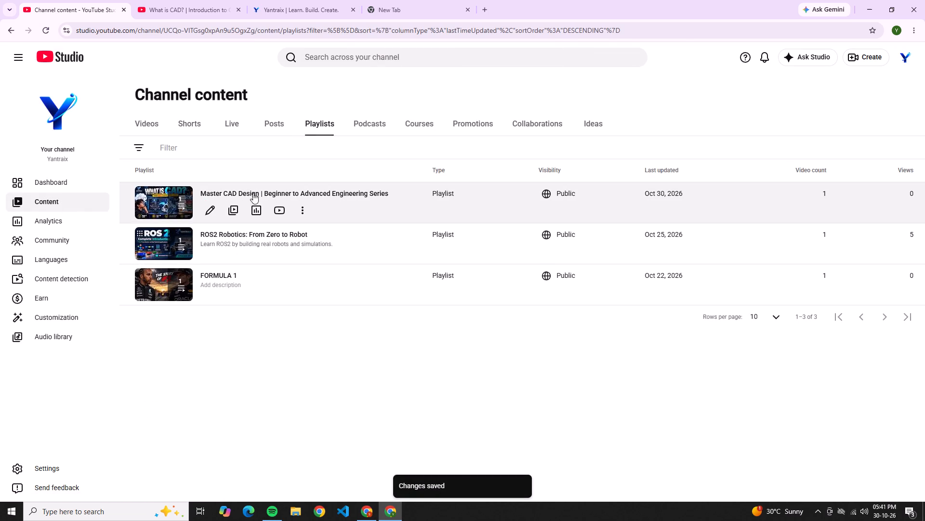
Open the comments of the "What is CAD?" video and insert the copied "Let's start our CAD learning journey together!" text as a new comment.
click(51, 180)
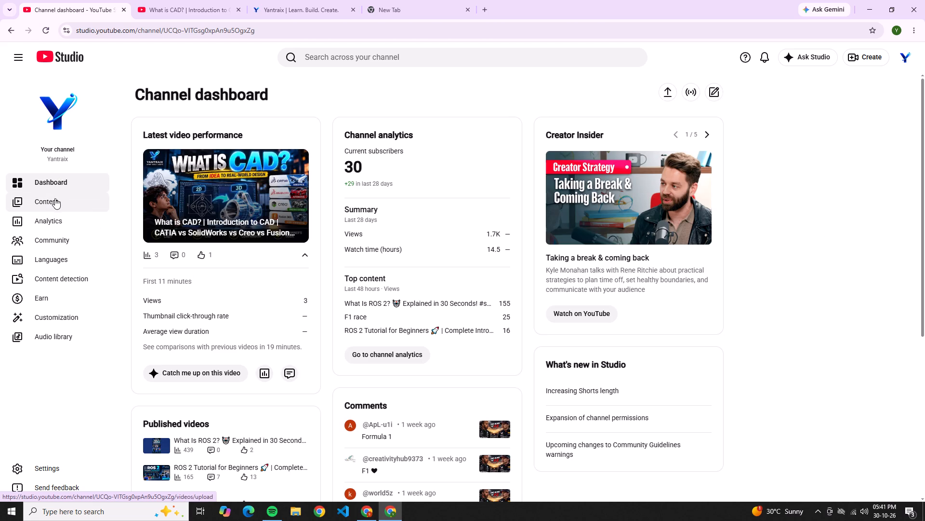
click(59, 206)
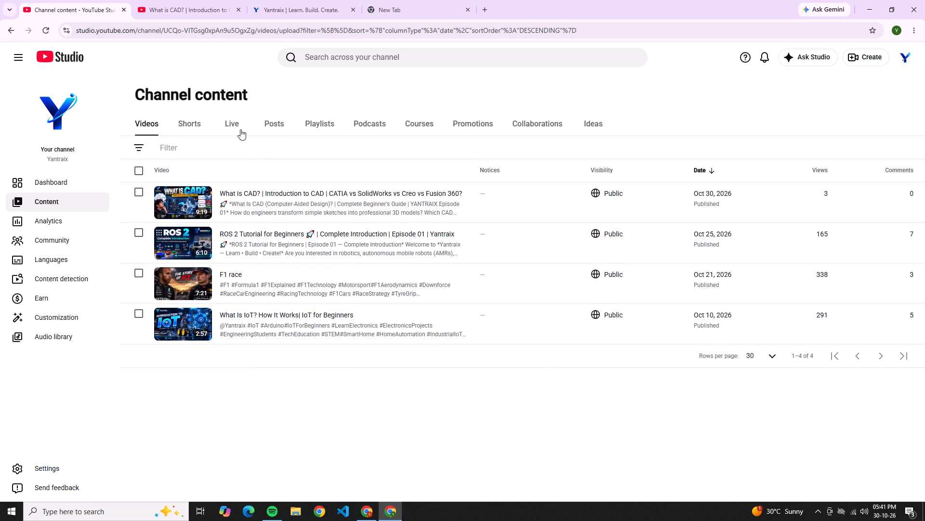
click(240, 129)
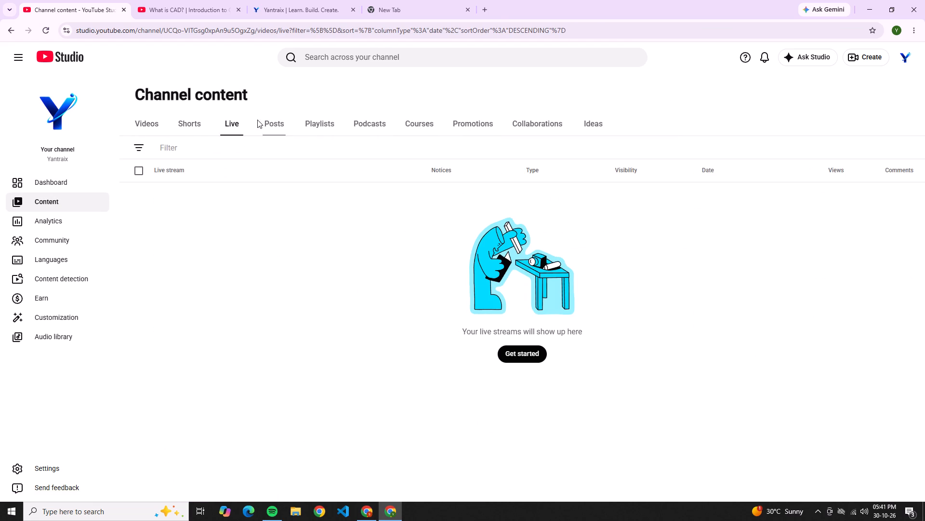
click(155, 127)
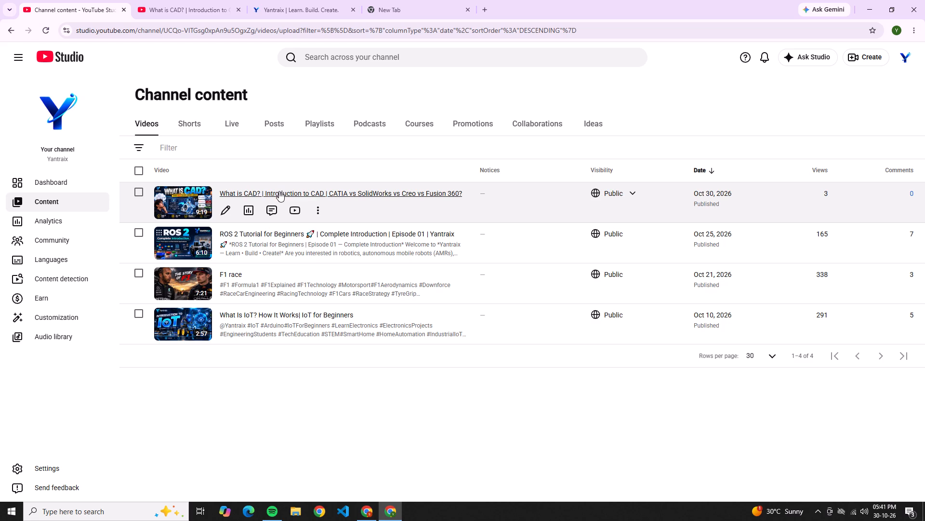
click(284, 193)
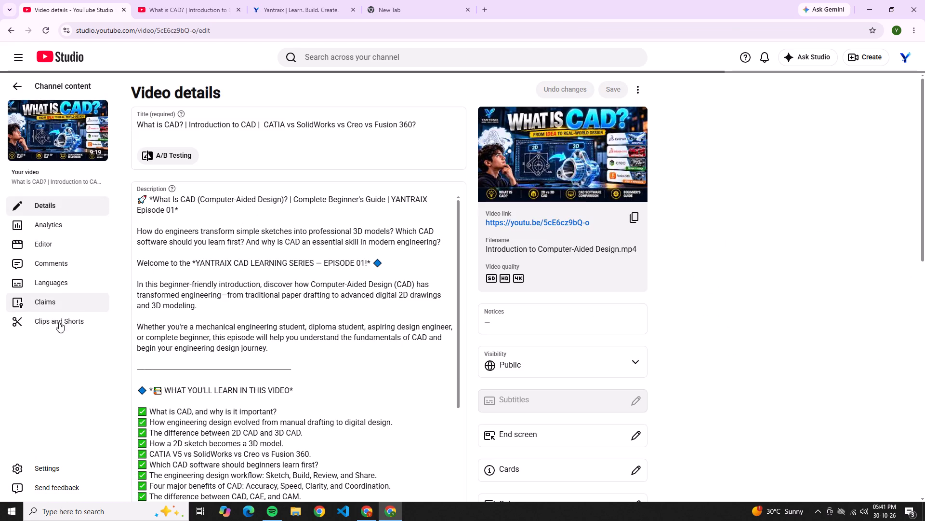
click(51, 260)
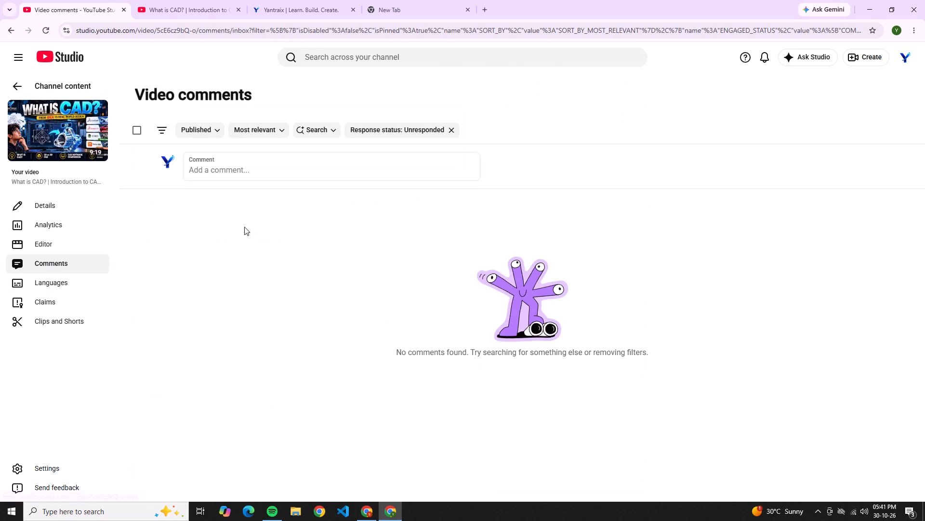
click(309, 153)
click(306, 164)
click(302, 169)
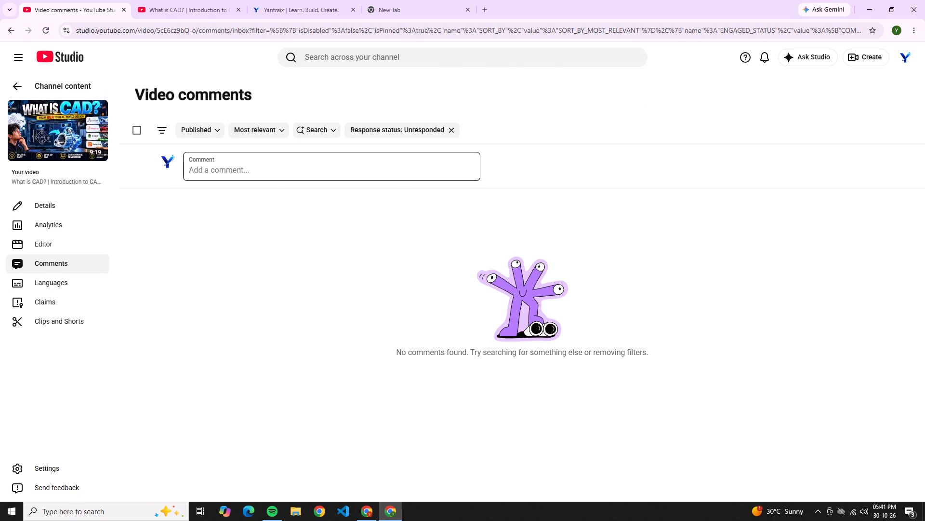
key(ctrl+v)
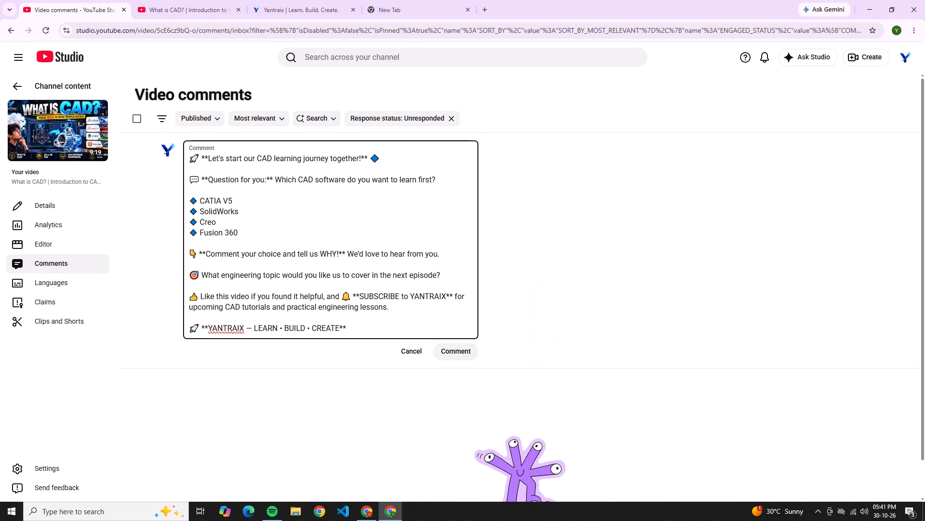
Reduce the double asterisks to single ones before "Let's start" and around both "YANTRAIX — LEARN • BUILD • CREATE" and "SUBSCRIBE to YANTRAIX".
click(206, 165)
click(209, 160)
key(BackSpace)
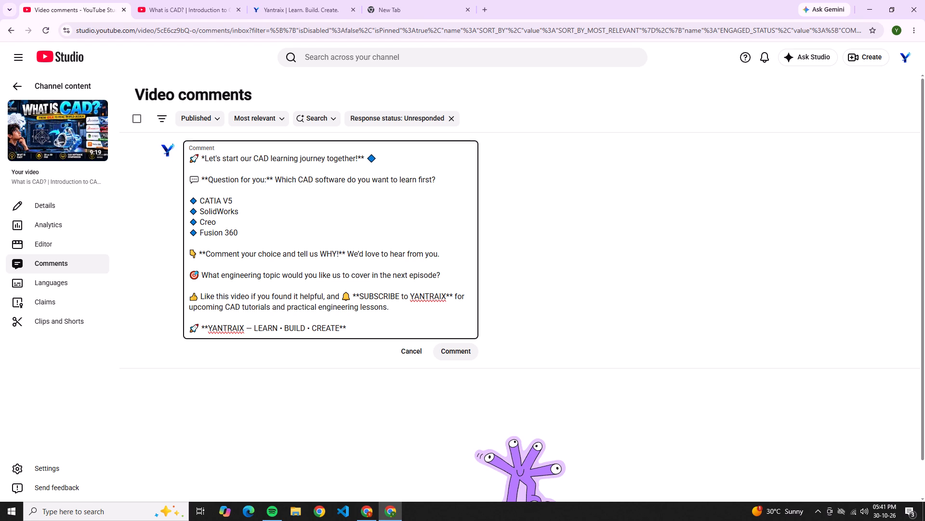
click(357, 331)
key(BackSpace)
click(206, 329)
key(BackSpace)
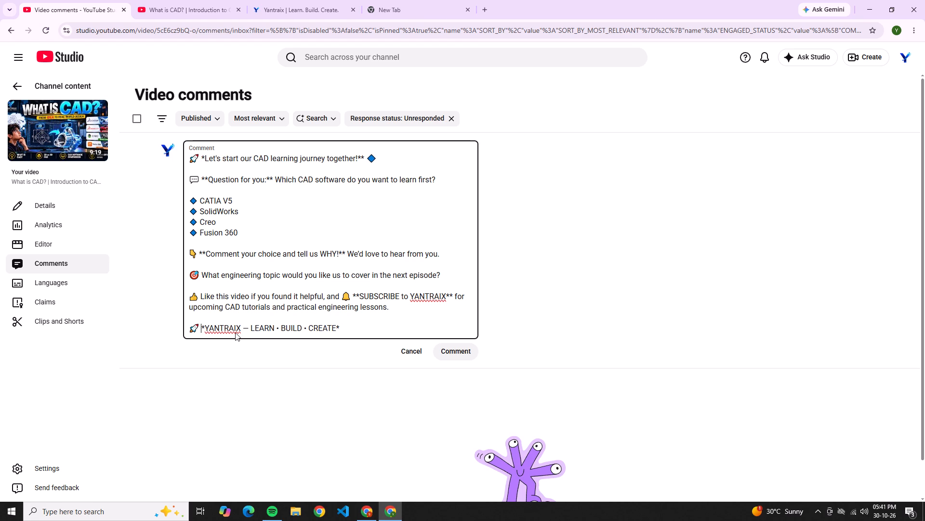
click(453, 298)
key(BackSpace)
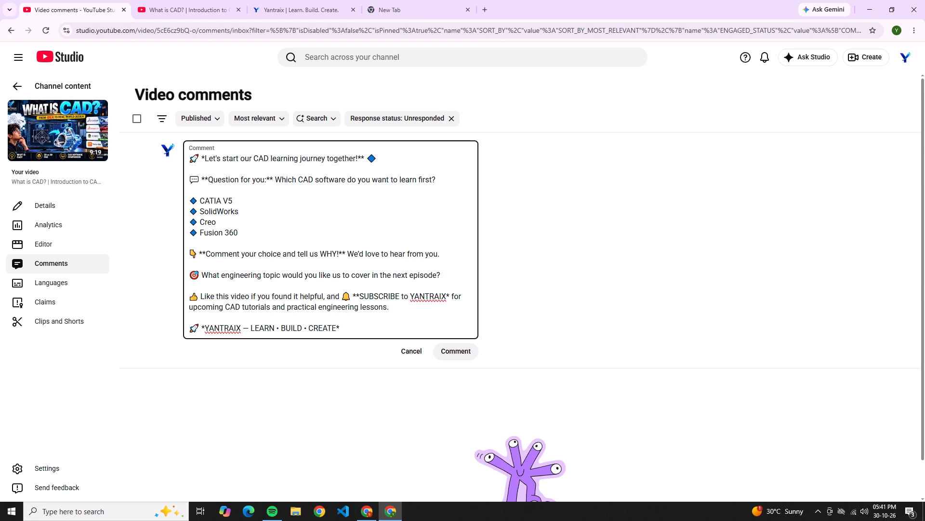
click(364, 295)
click(359, 295)
key(BackSpace)
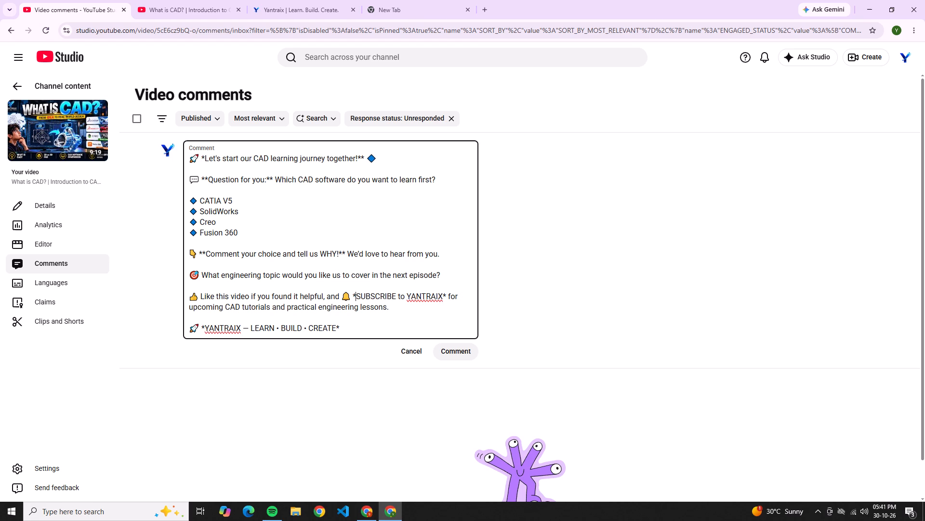
Reduce the double asterisks to single ones around "Comment your choice and tell us WHY!" and "Question for you:", and after "journey together!".
click(206, 250)
key(BackSpace)
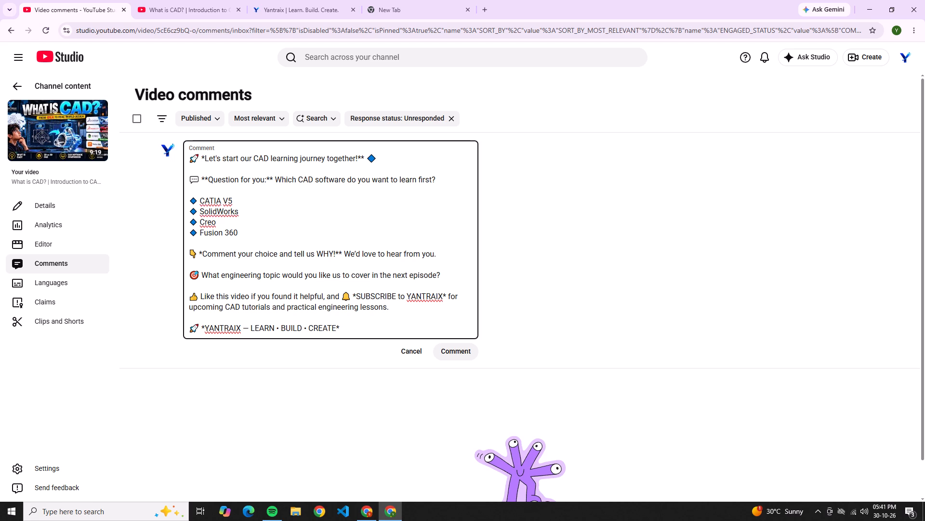
click(342, 252)
key(BackSpace)
click(207, 177)
key(BackSpace)
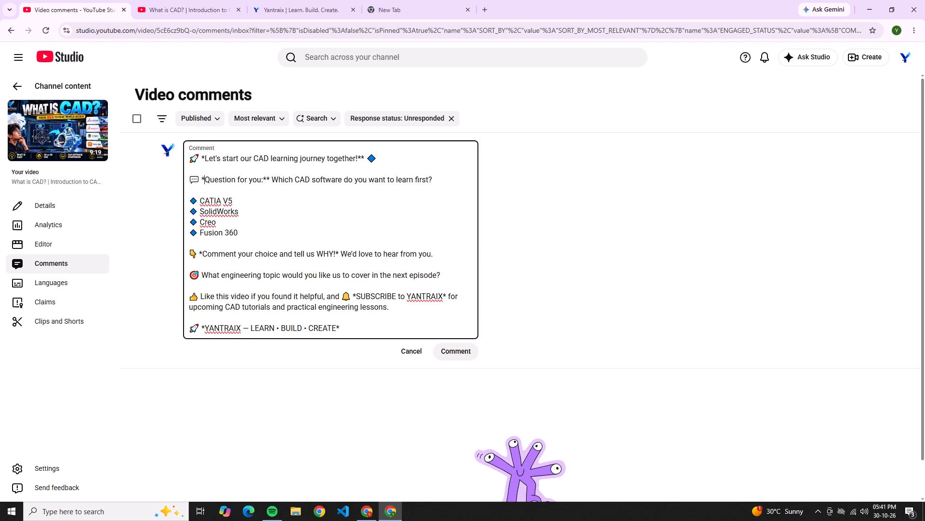
click(269, 178)
key(BackSpace)
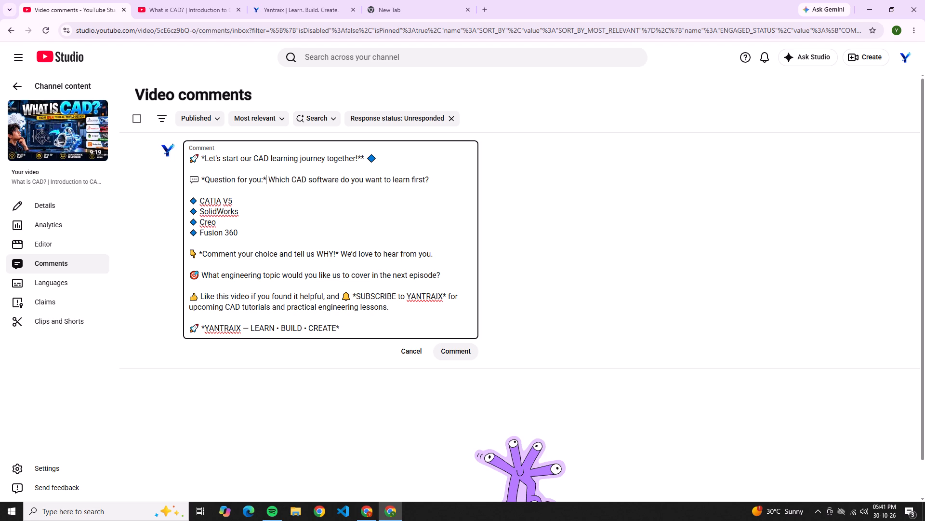
click(361, 158)
key(BackSpace)
Post the formatted comment on the "What is CAD?" video.
click(465, 352)
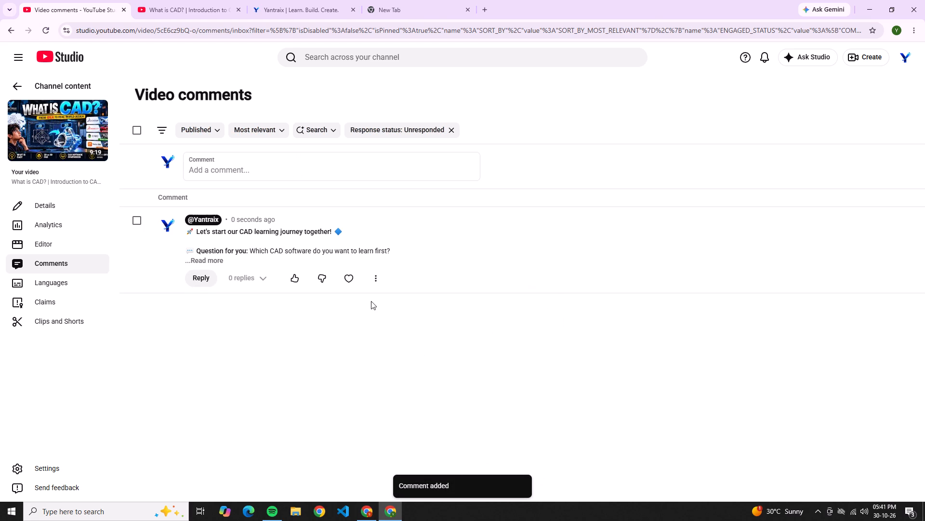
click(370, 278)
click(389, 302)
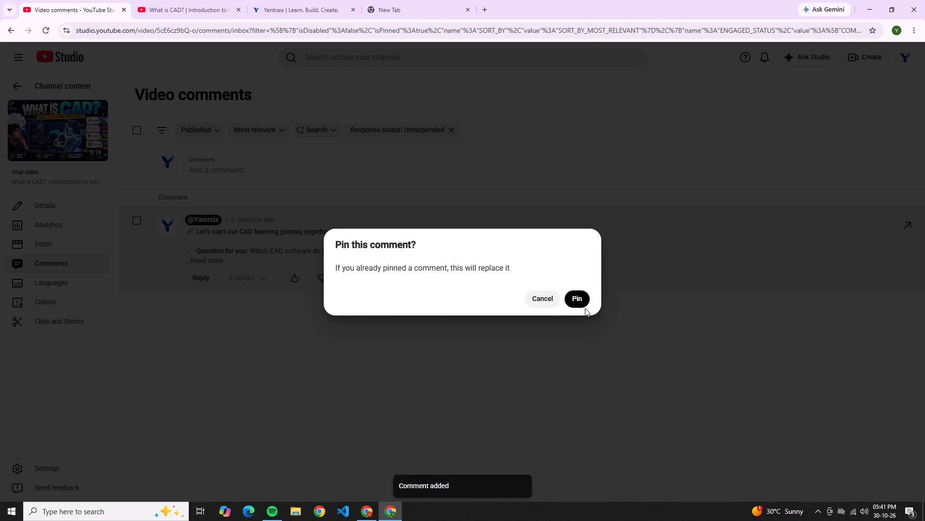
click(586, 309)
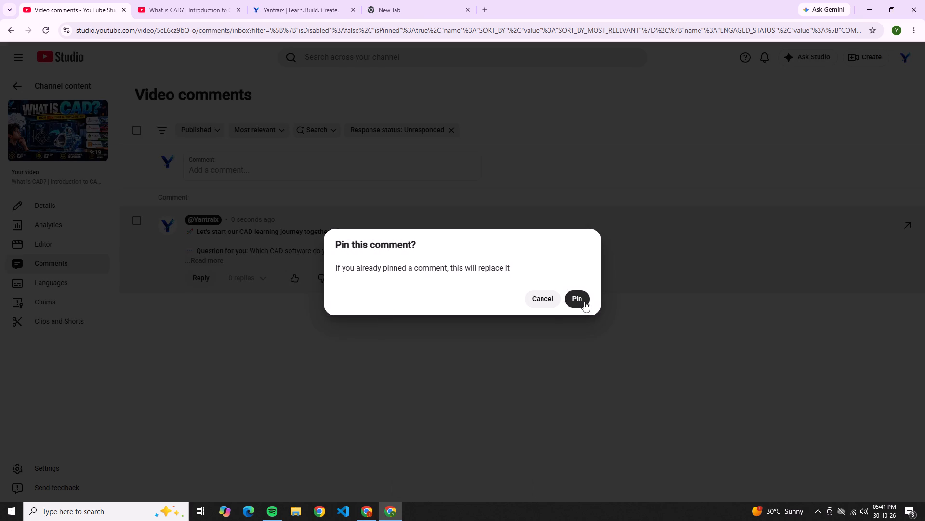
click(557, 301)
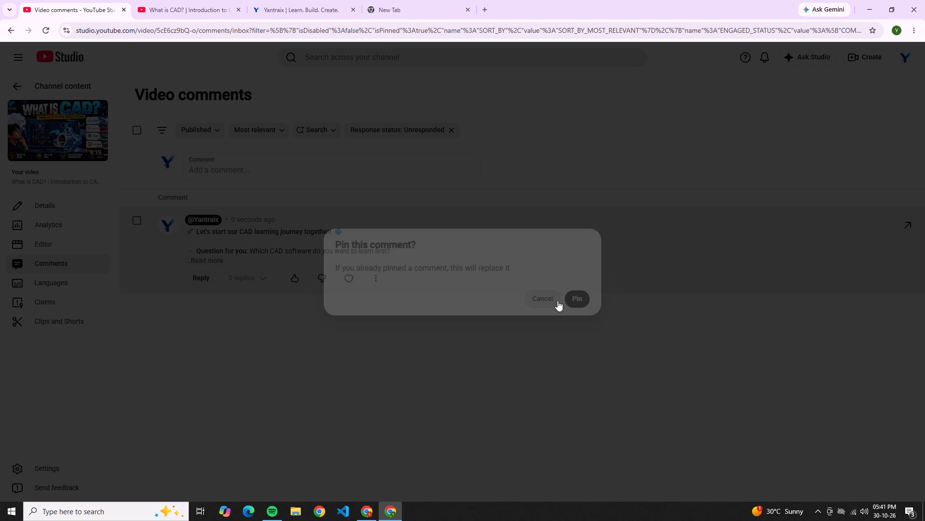
Reload the video's public YouTube watch page and pin the channel's "Let's start our CAD learning journey together!" comment there.
click(196, 0)
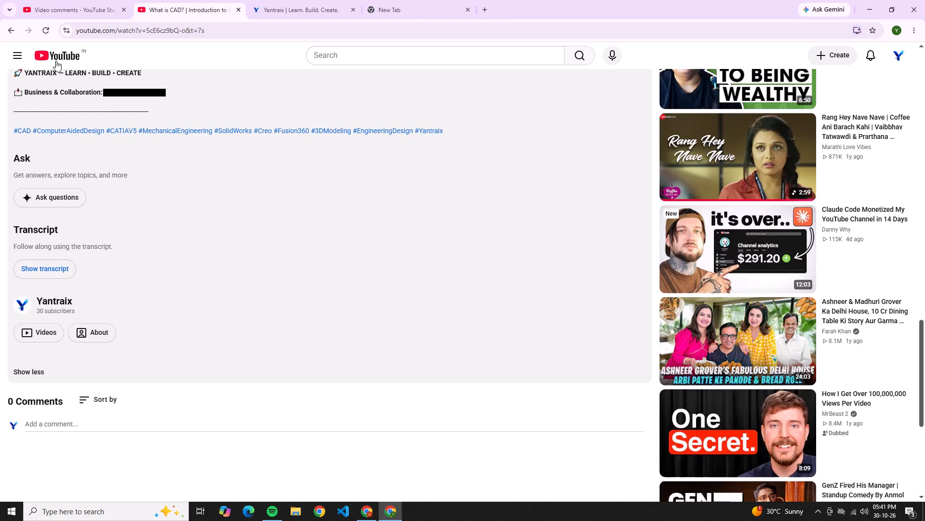
click(46, 30)
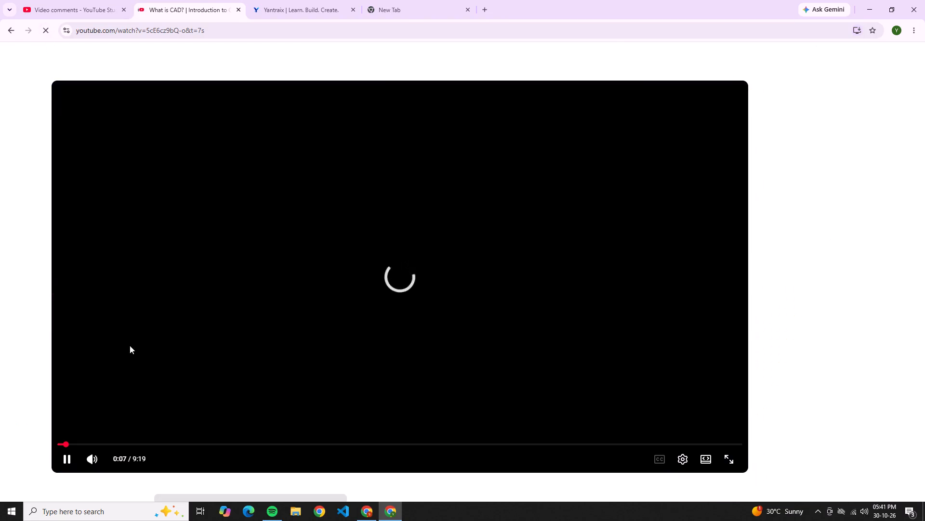
scroll(231, 269, down, 6)
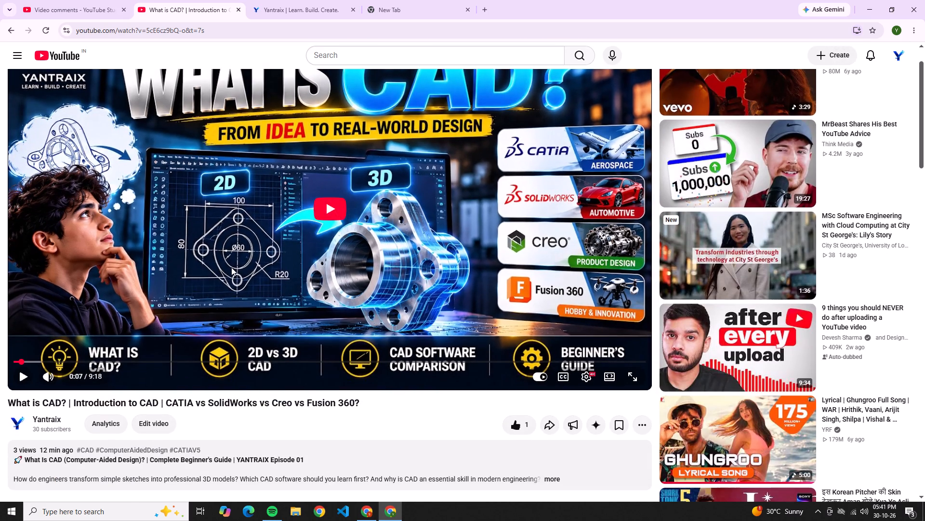
click(233, 264)
click(234, 262)
scroll(234, 261, down, 5)
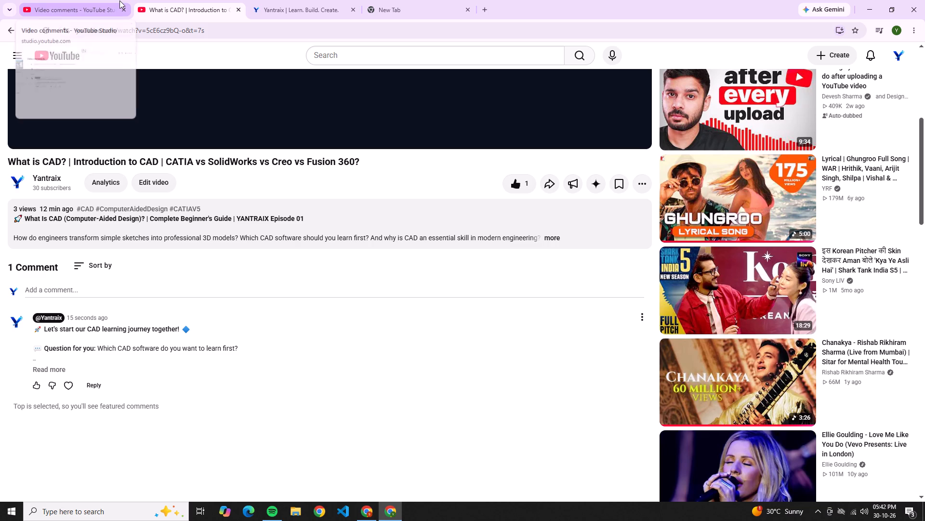
click(643, 317)
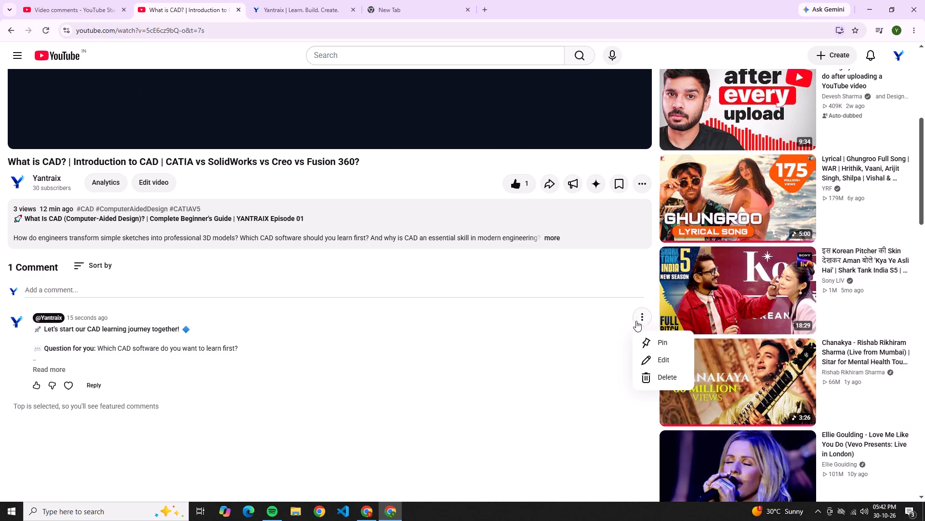
click(648, 339)
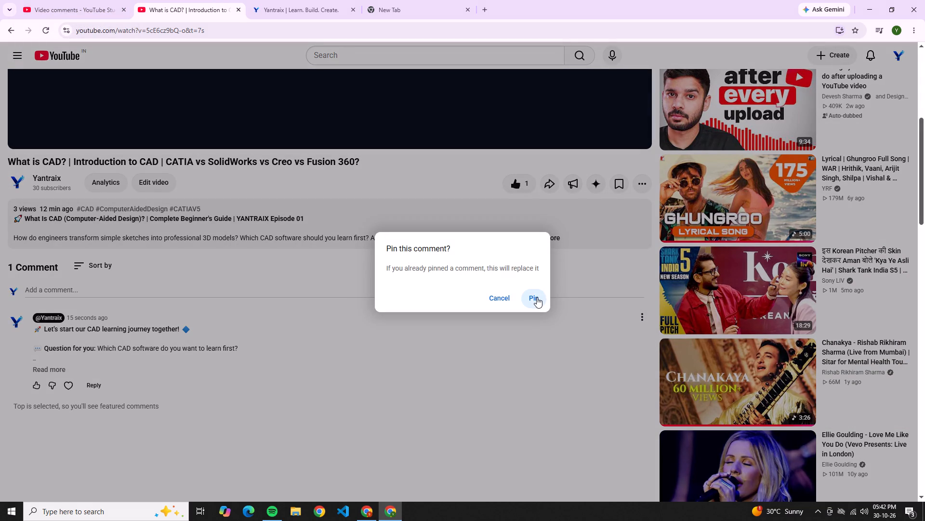
click(537, 297)
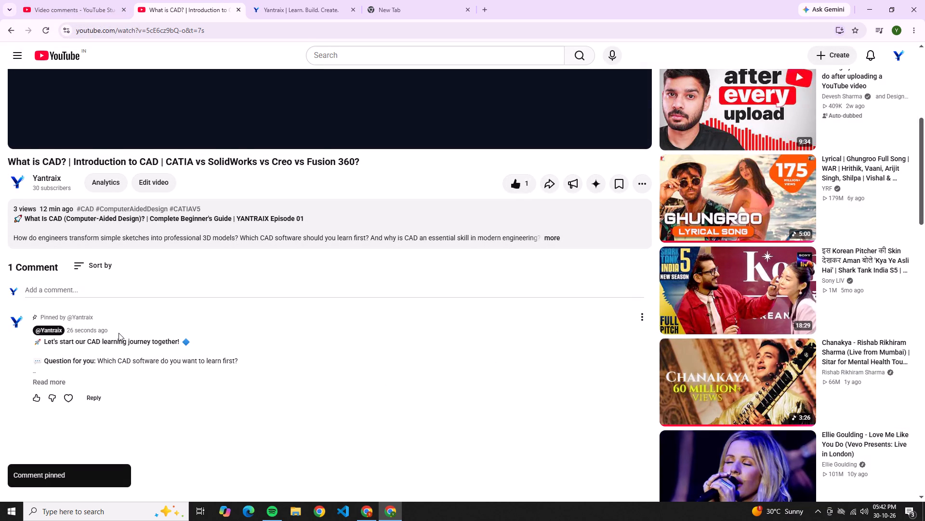
scroll(118, 333, down, 4)
scroll(118, 333, up, 4)
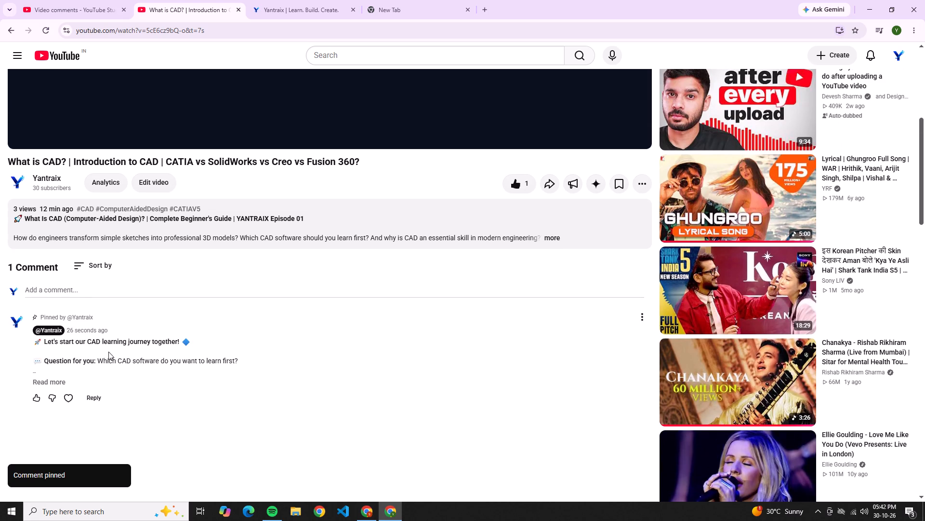
scroll(148, 138, up, 4)
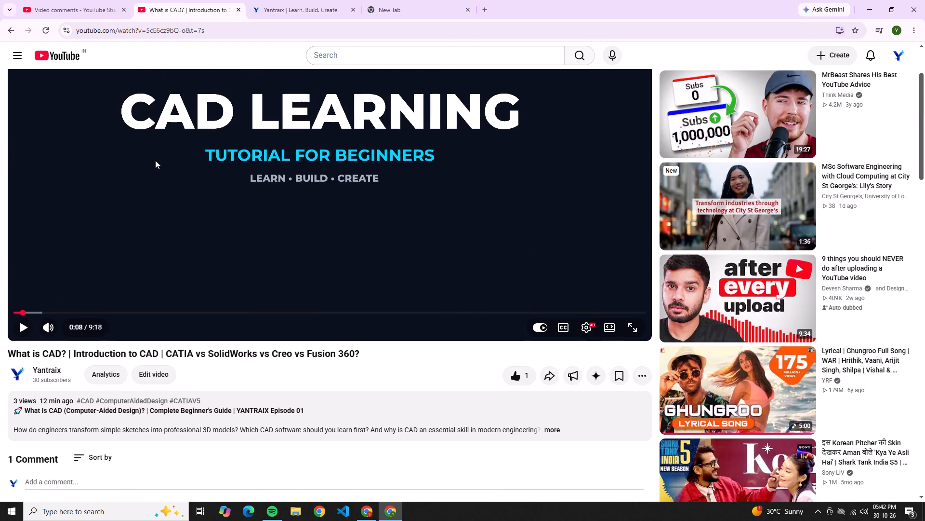
click(158, 163)
Return to the video's comments in YouTube Studio and give the channel's new comment a like and a heart.
click(74, 0)
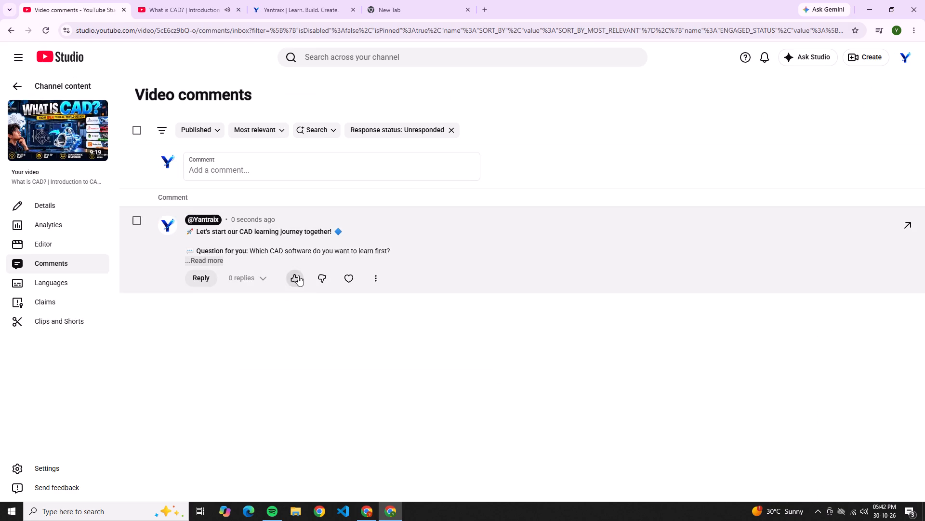
click(303, 280)
click(355, 280)
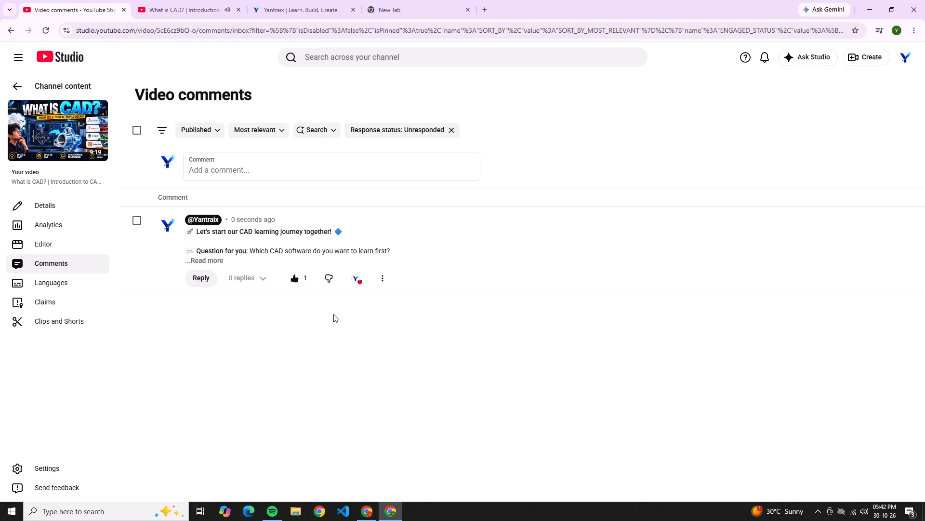
Reload the video's comments and remove the "Response status: Unresponded" filter from the list.
click(50, 29)
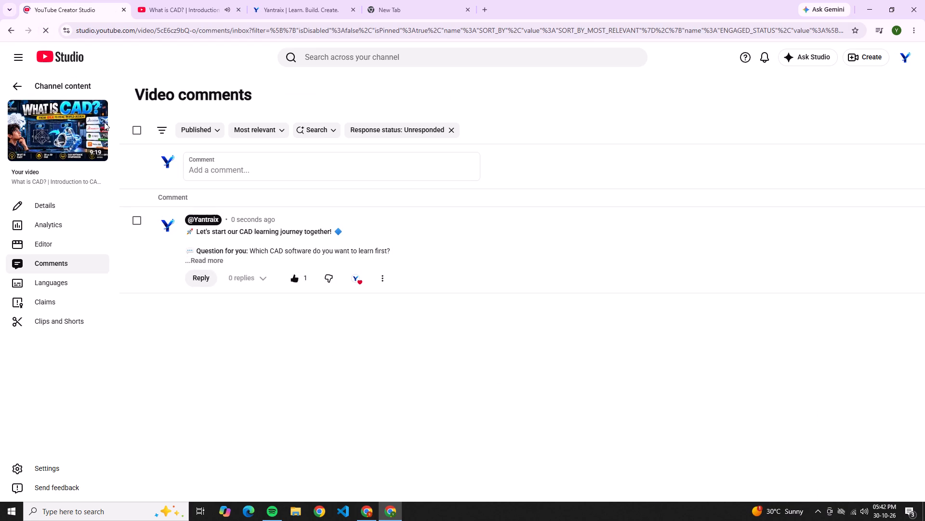
click(451, 132)
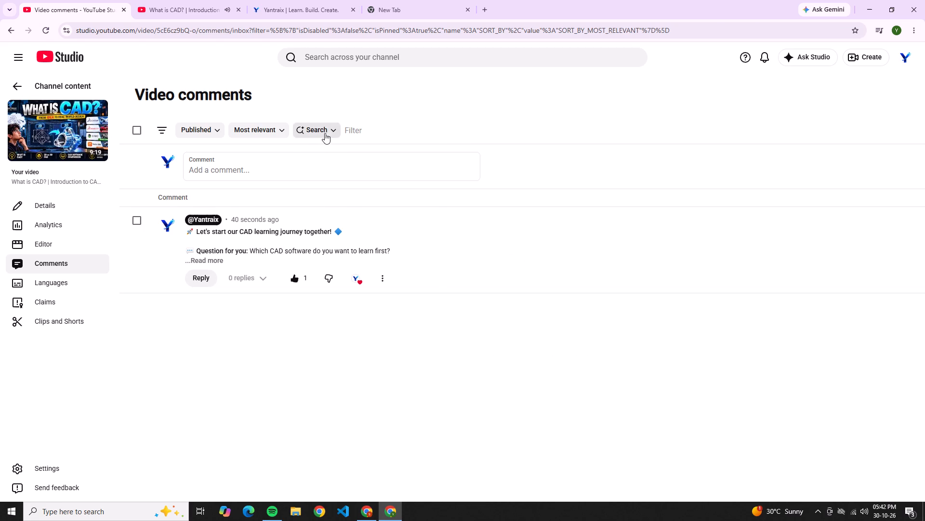
click(325, 133)
click(419, 130)
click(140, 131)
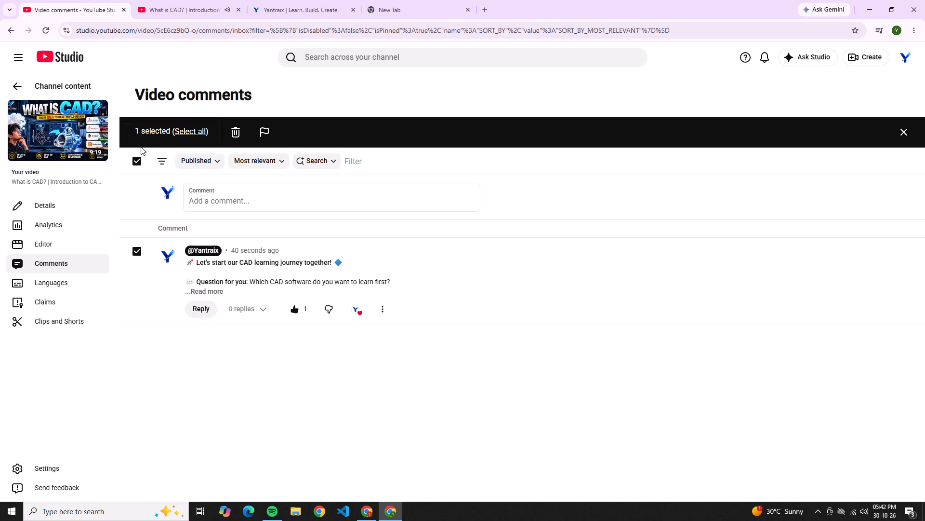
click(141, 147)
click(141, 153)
Filter the video's comments by the Held moderation status to check for comments awaiting review.
click(193, 134)
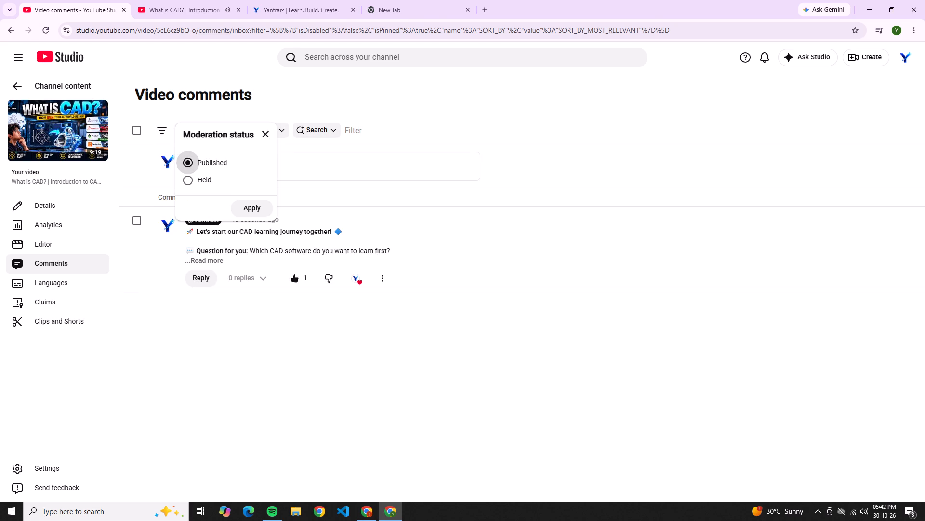
click(266, 134)
click(214, 134)
click(219, 171)
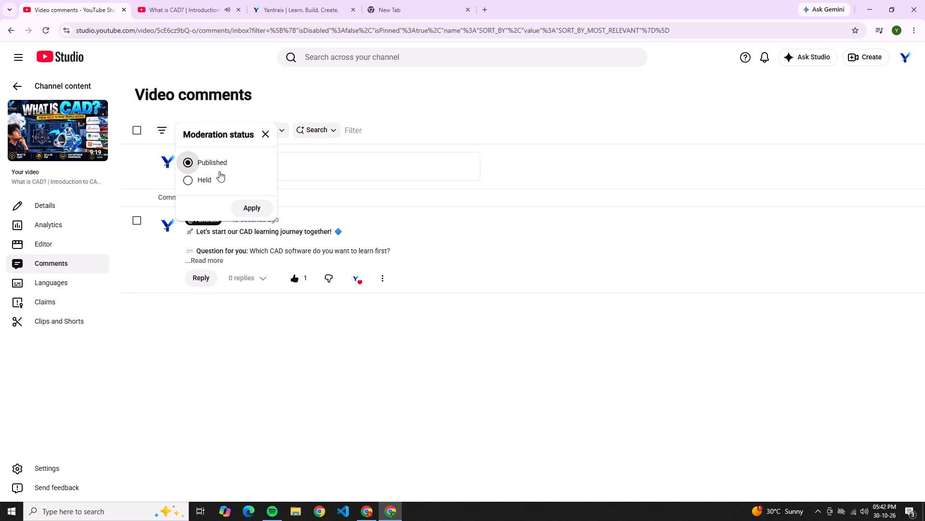
click(227, 157)
click(220, 177)
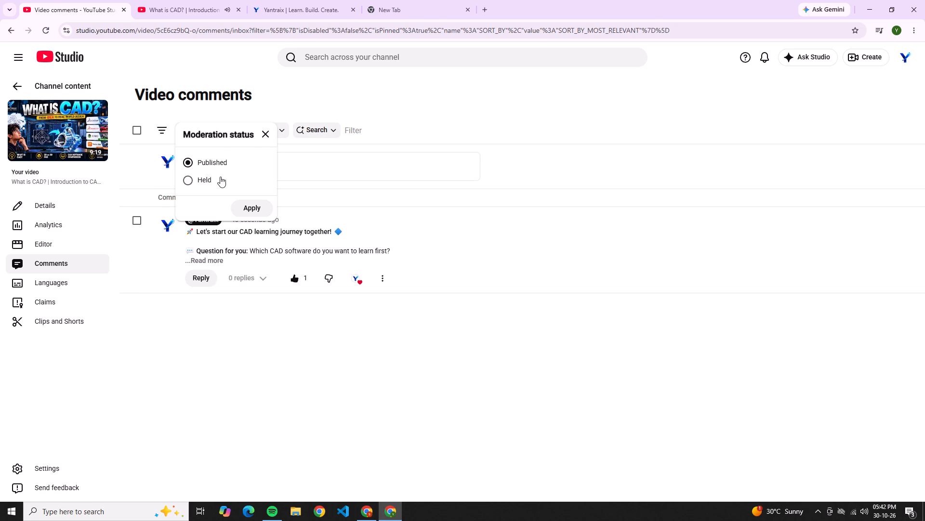
click(255, 212)
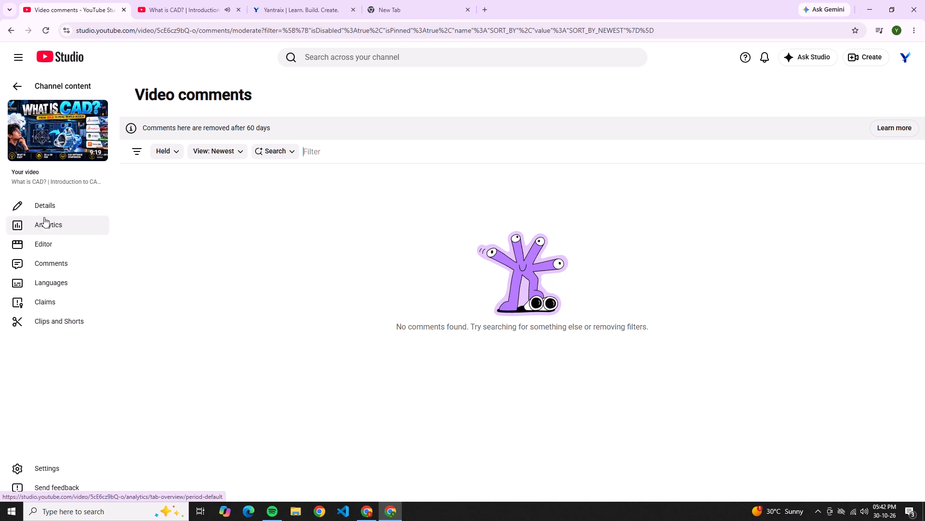
Open the "What is CAD?" video's details from the channel content and copy its full title.
click(21, 82)
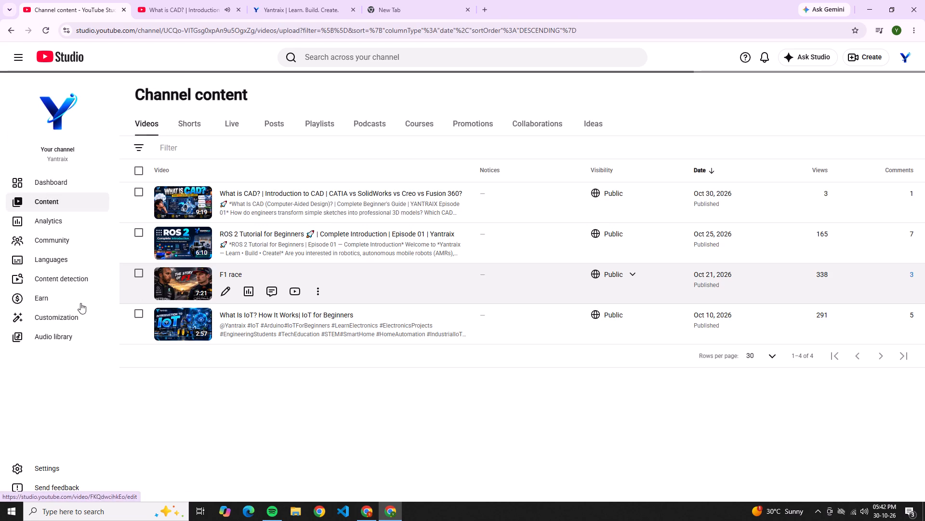
click(251, 188)
click(251, 191)
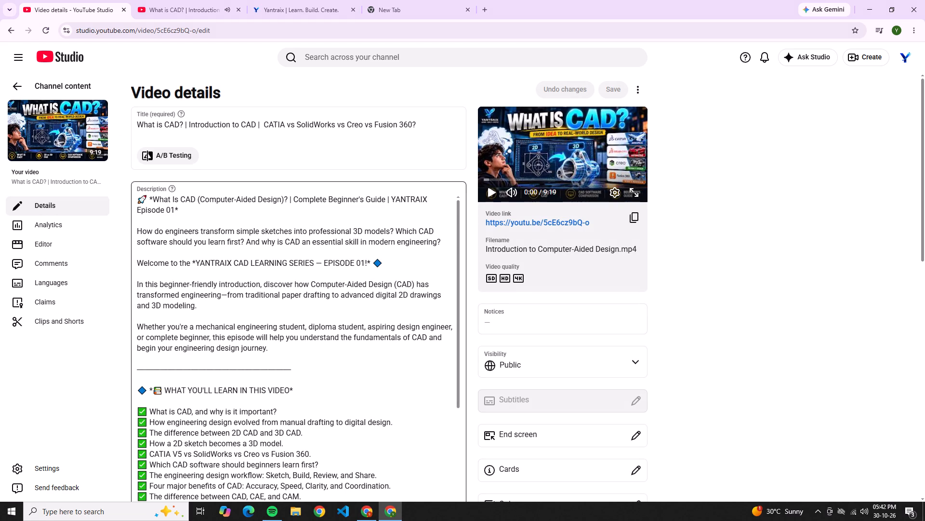
click(221, 129)
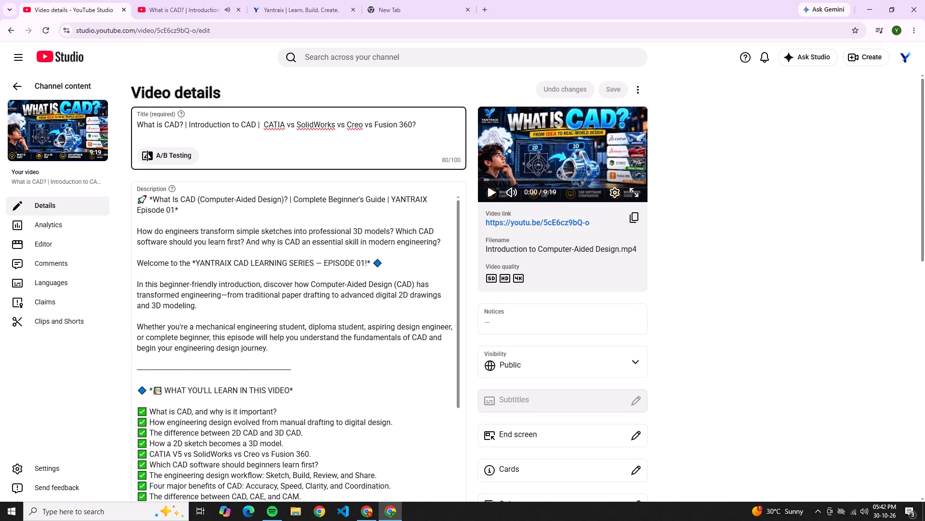
key(ctrl+a)
key(ctrl+c)
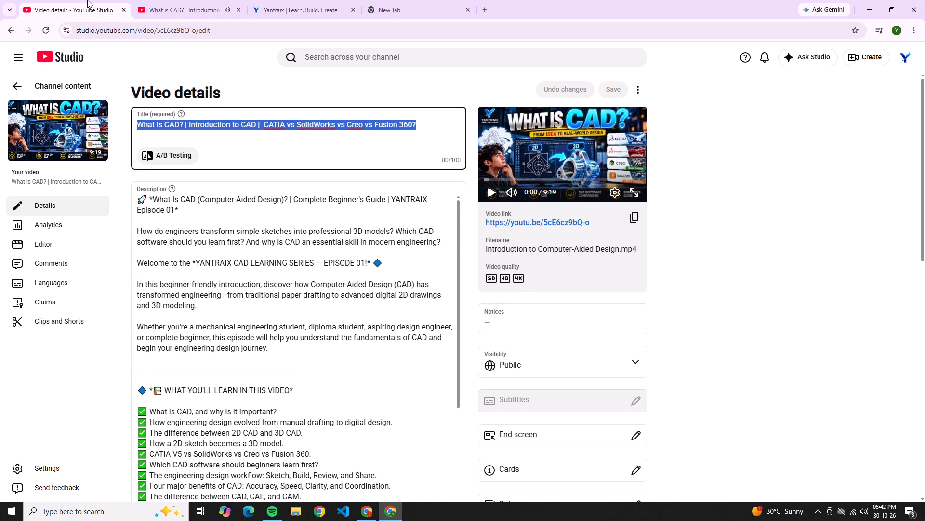
click(213, 0)
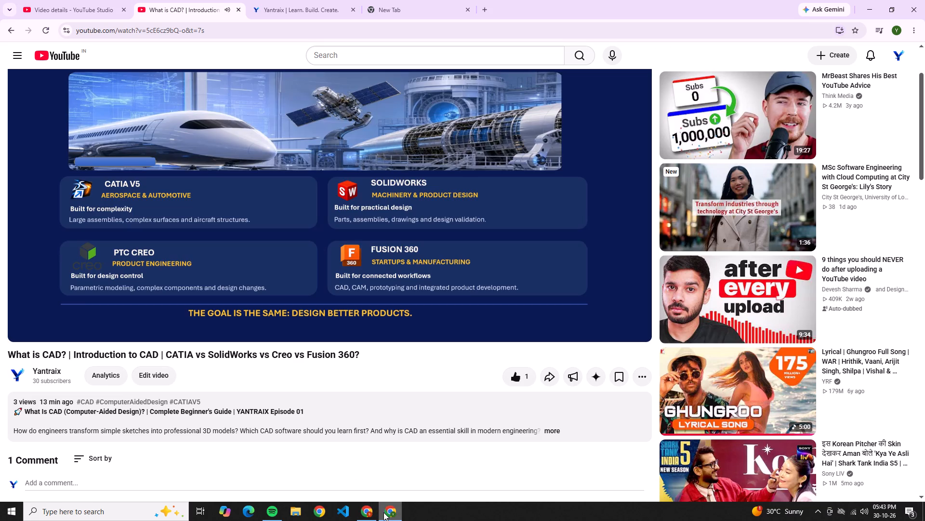
click(53, 0)
click(203, 139)
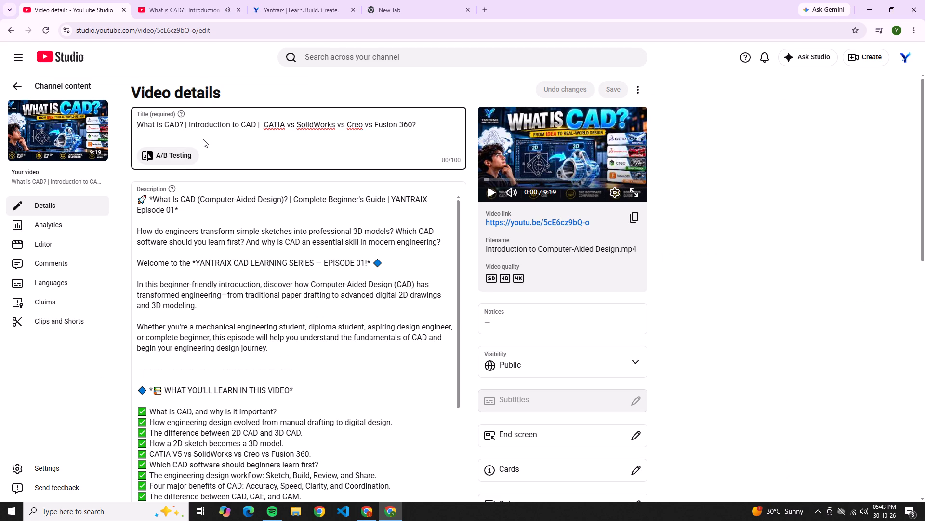
key(ctrl+a)
key(ctrl+v)
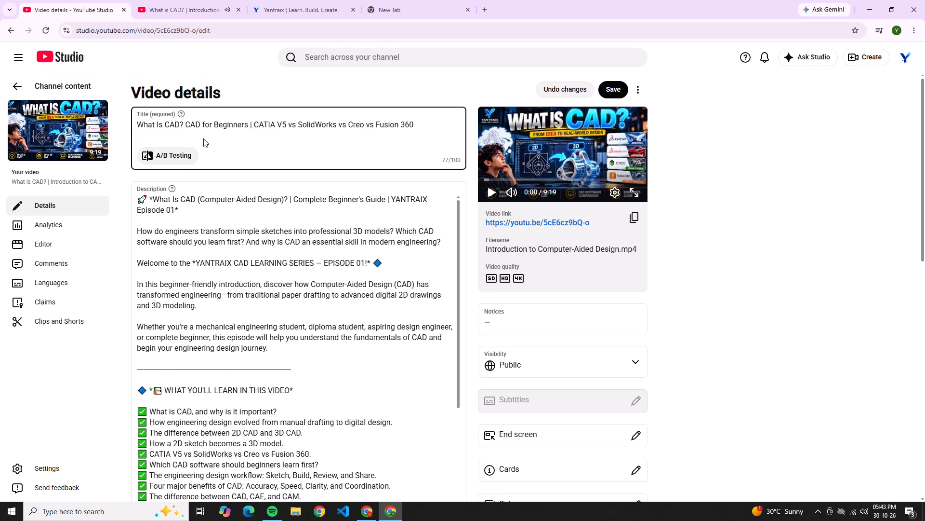
click(608, 84)
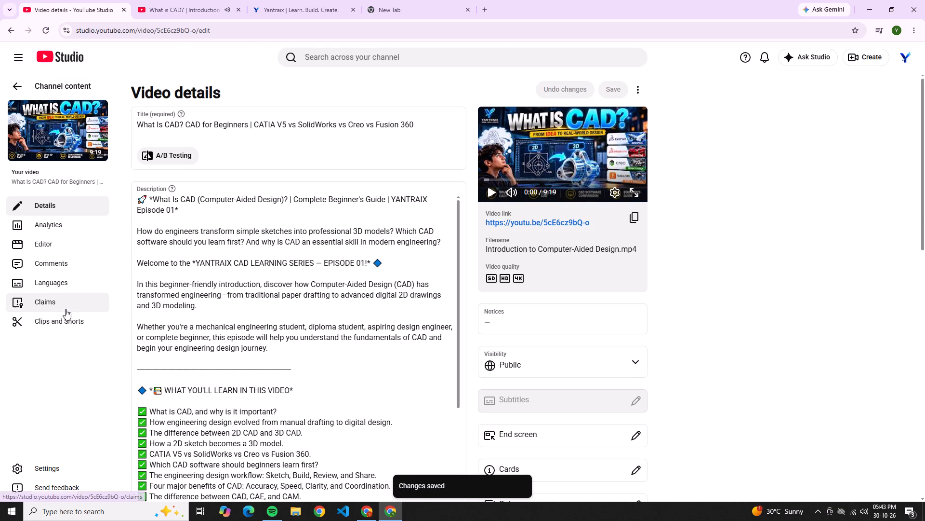
Check the video's claim overview for copyright issues and return to the channel content list.
click(64, 300)
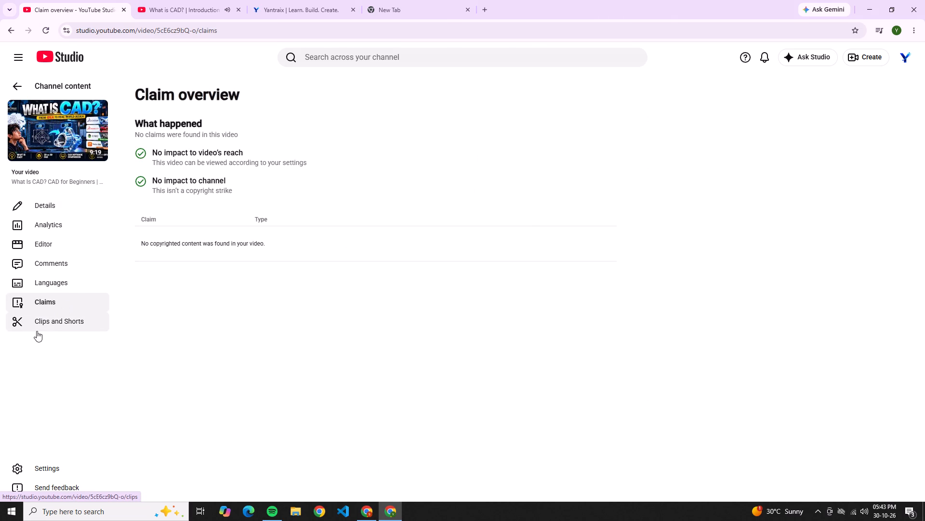
click(15, 91)
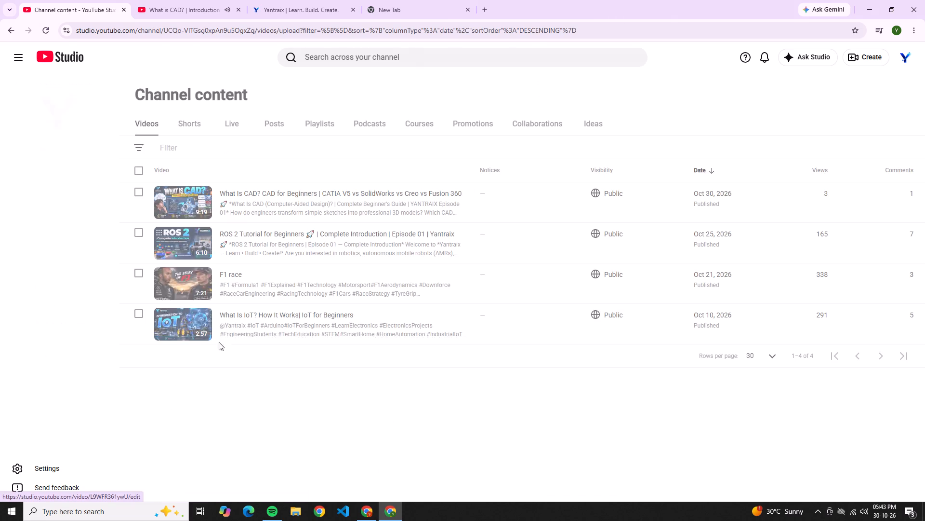
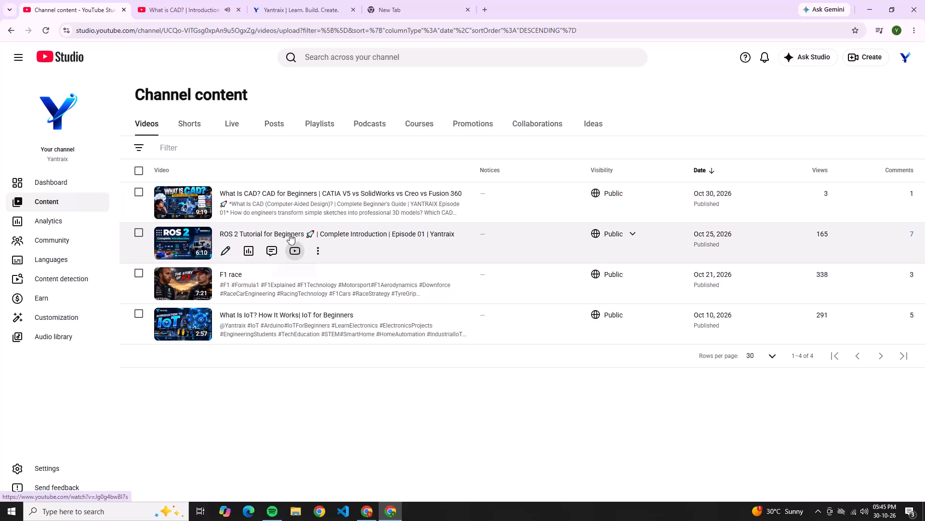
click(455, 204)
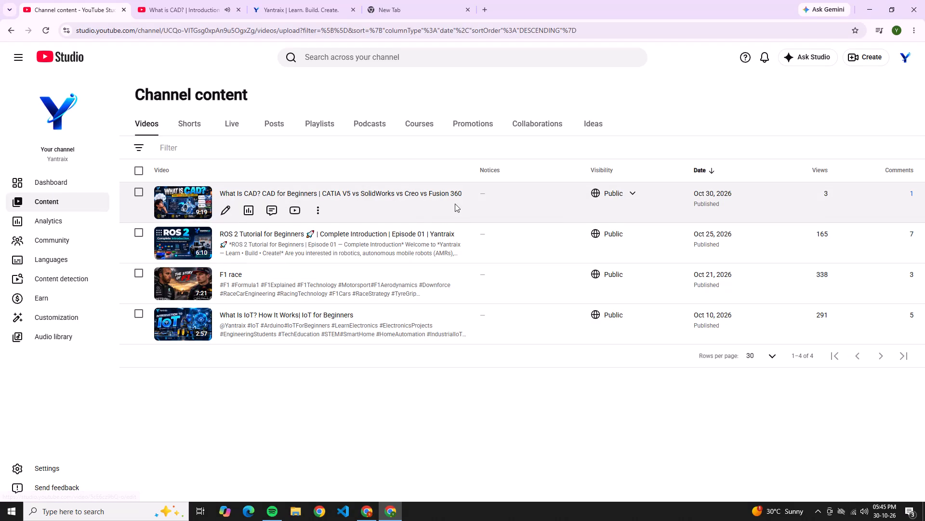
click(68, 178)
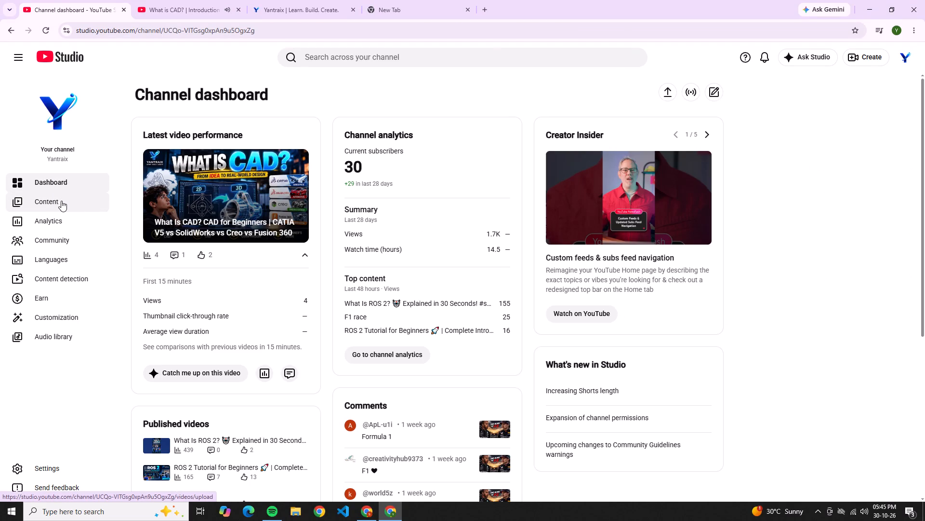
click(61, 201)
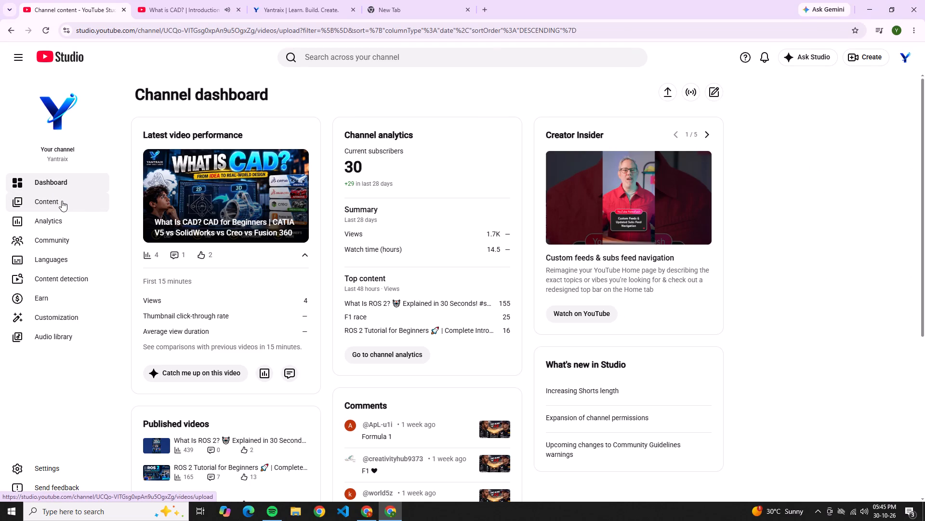
Turn off "Show how many viewers like this video" for the "What Is CAD?" video, save, and return to the channel content list.
click(250, 195)
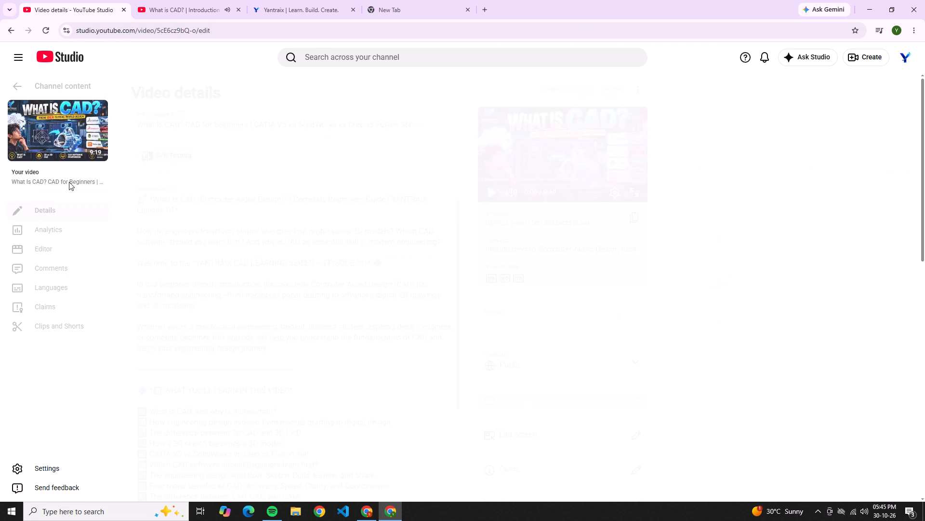
scroll(304, 520, down, 4)
scroll(506, 389, down, 3)
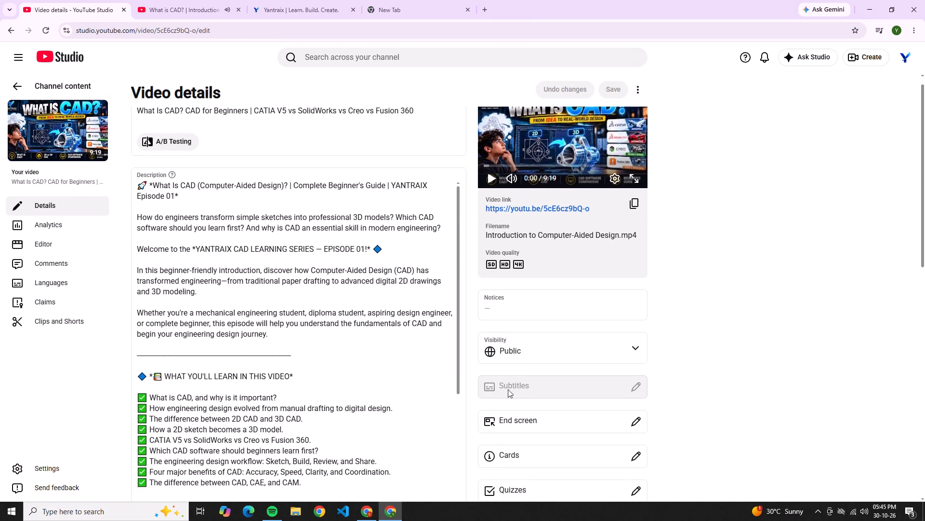
scroll(508, 389, down, 16)
click(172, 449)
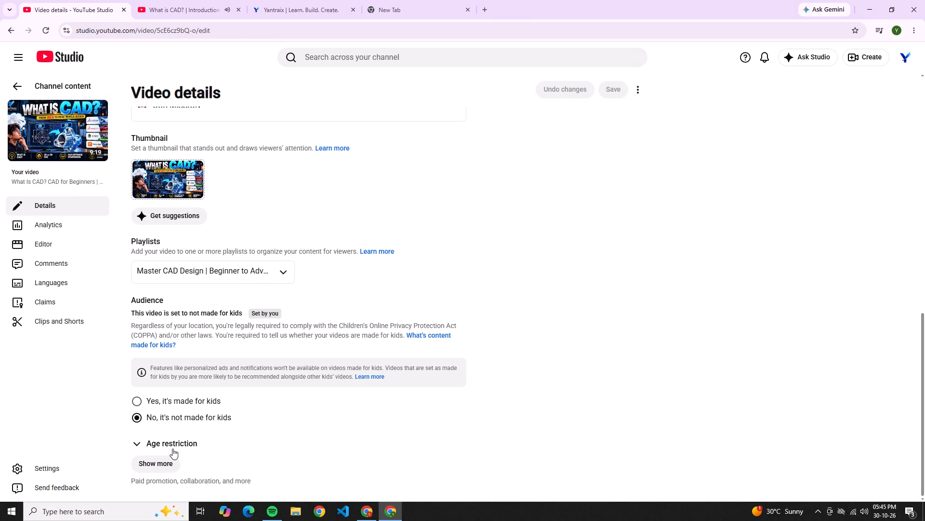
scroll(176, 446, down, 15)
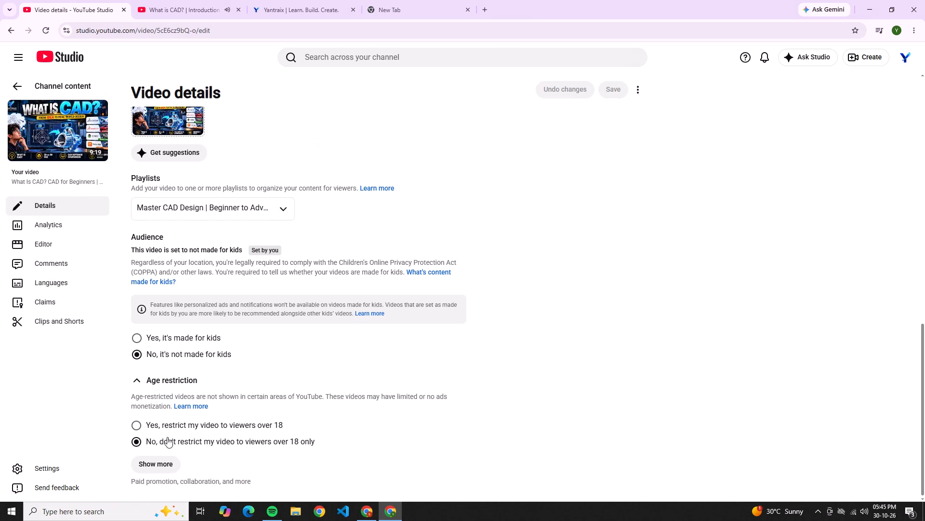
click(157, 460)
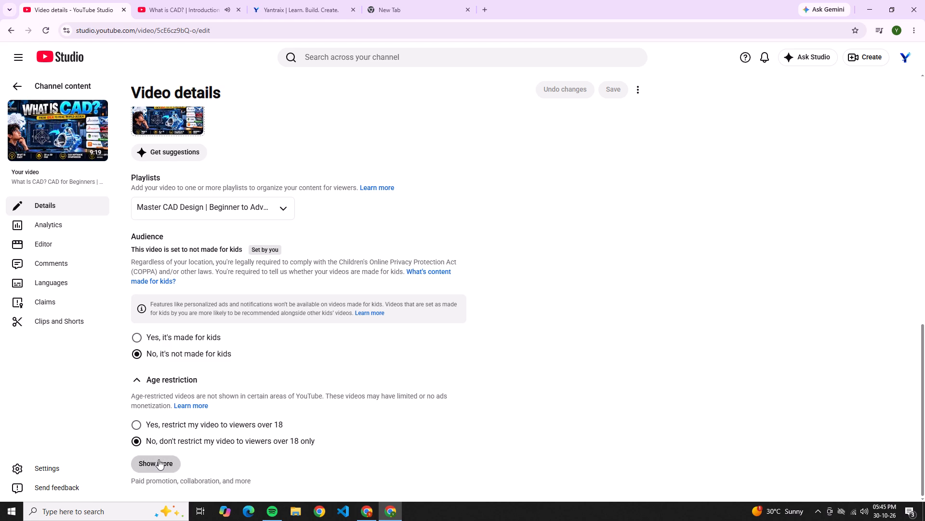
scroll(159, 458, down, 7)
scroll(154, 408, down, 9)
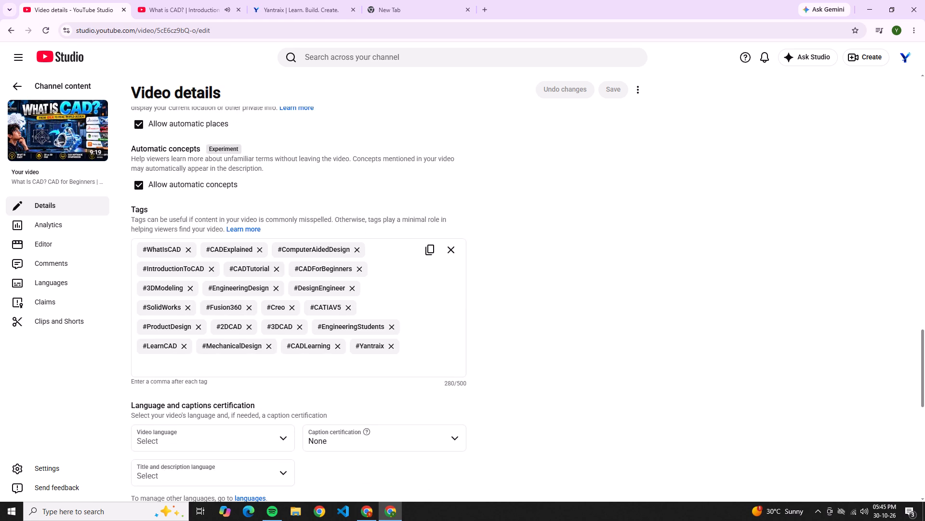
scroll(154, 408, down, 18)
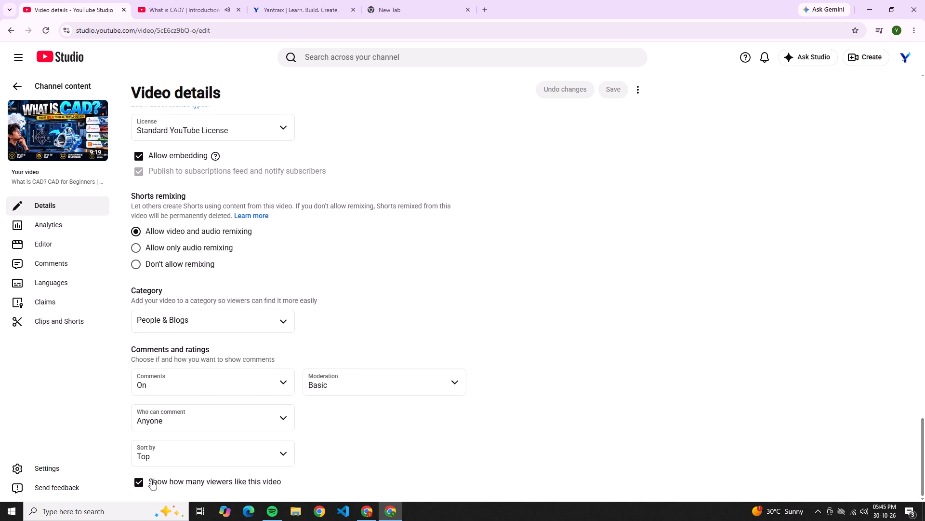
click(152, 480)
click(606, 87)
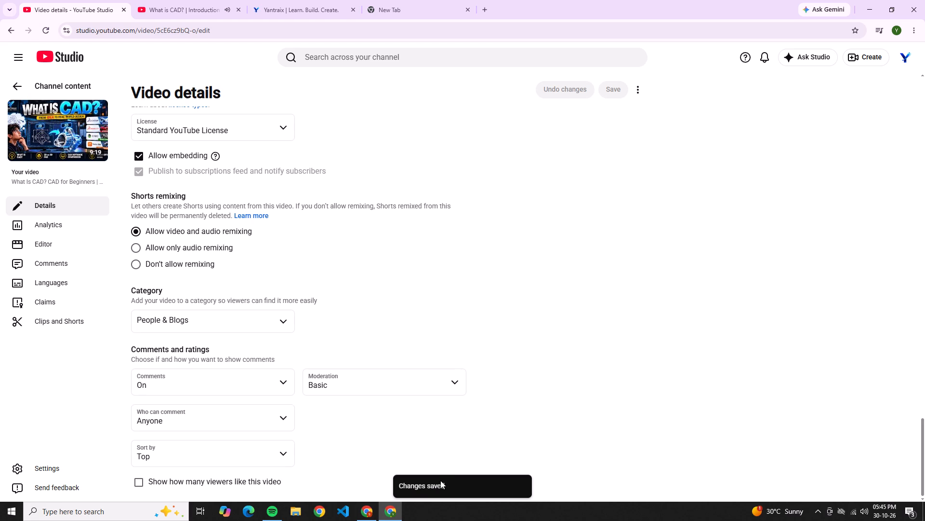
scroll(447, 479, up, 17)
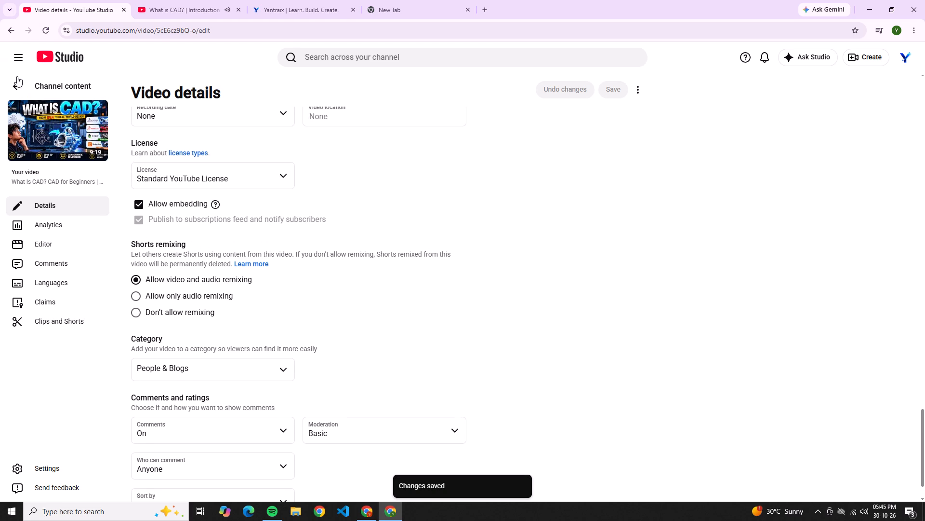
click(18, 76)
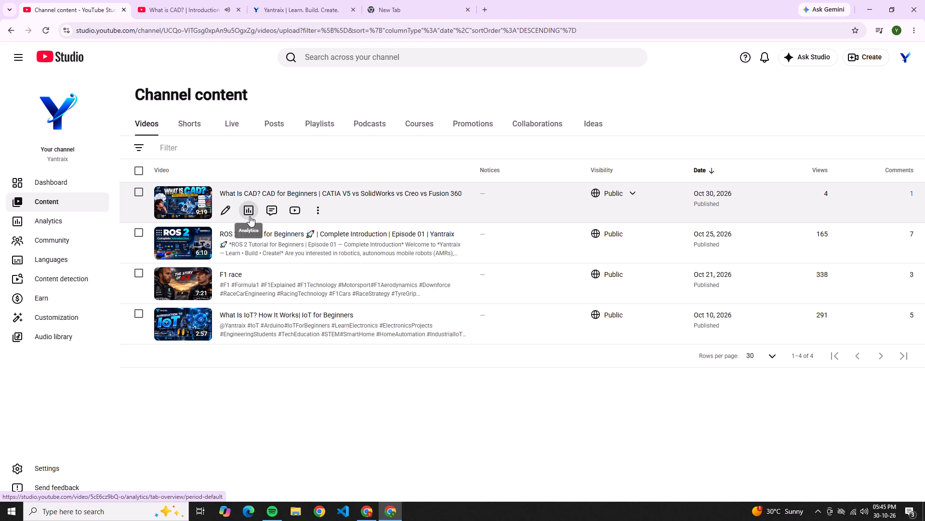
Review the details and comments of the "Master CAD Design | Beginner to Advanced Engineering Series" playlist, and close YouTube Studio.
click(324, 119)
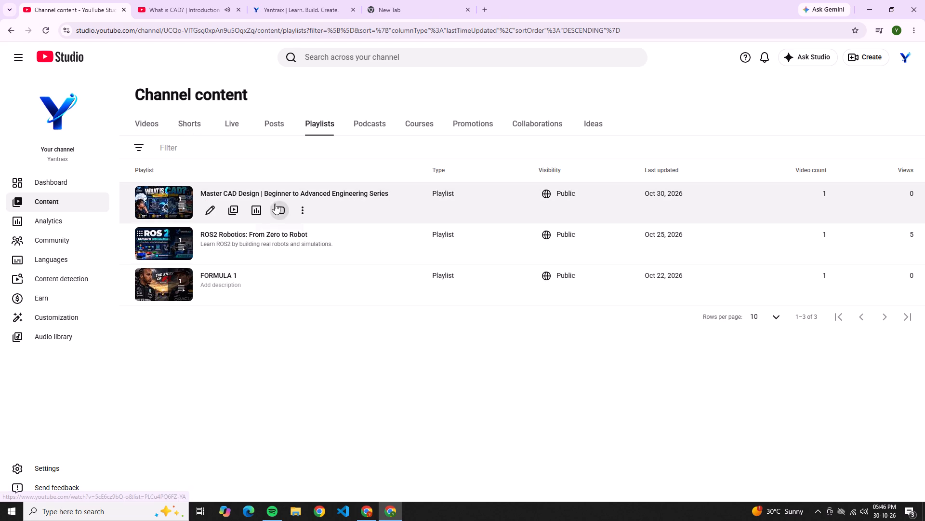
click(211, 210)
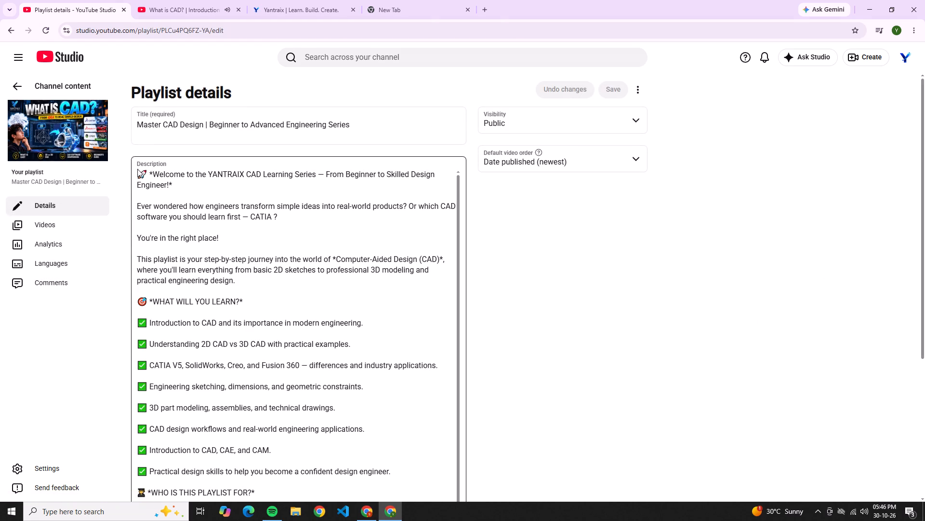
click(154, 173)
click(175, 187)
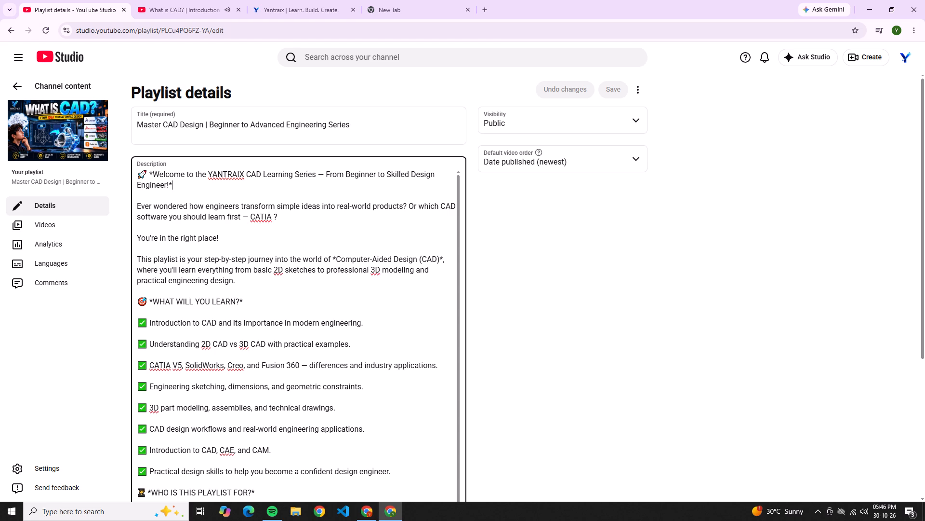
scroll(424, 306, down, 13)
scroll(181, 405, down, 5)
click(75, 280)
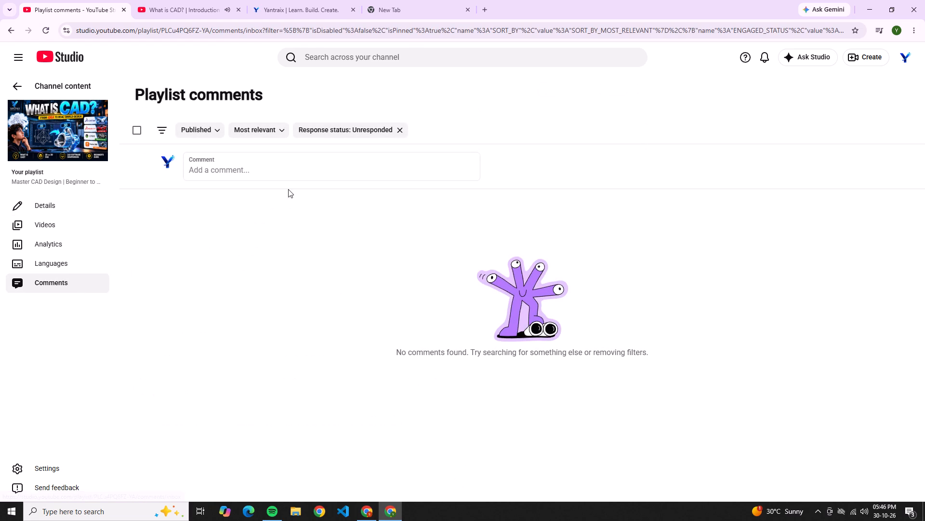
click(123, 7)
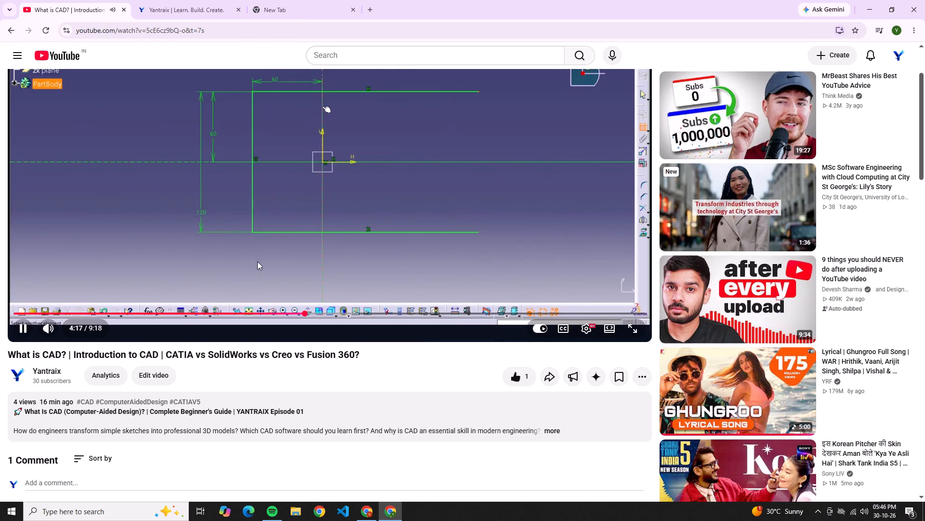
Check the CAD video's watch page and its pinned comment, and pause playback.
scroll(260, 258, up, 2)
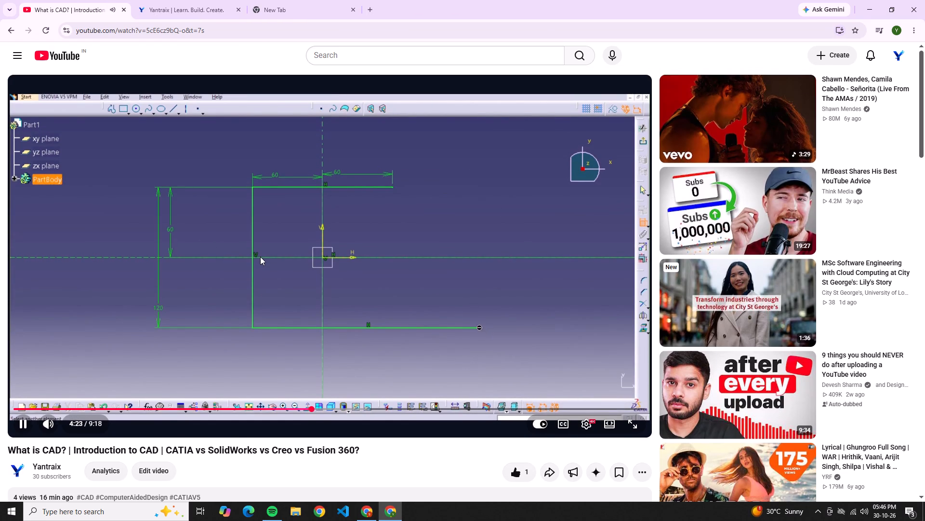
scroll(260, 257, down, 11)
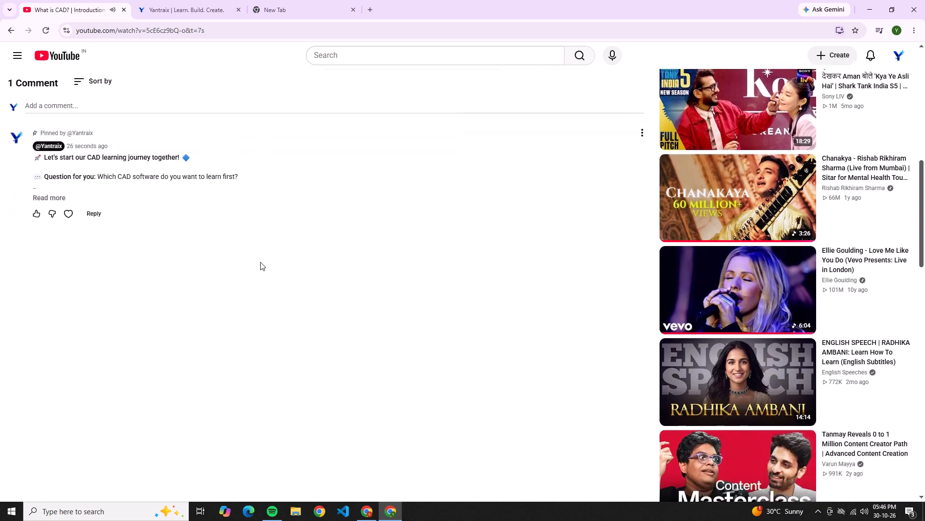
scroll(260, 262, down, 1)
scroll(260, 262, up, 13)
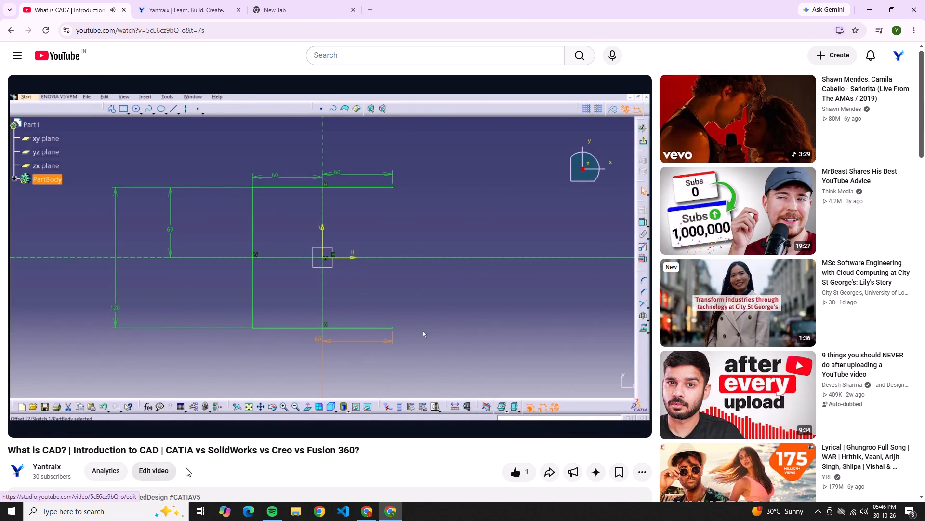
click(497, 307)
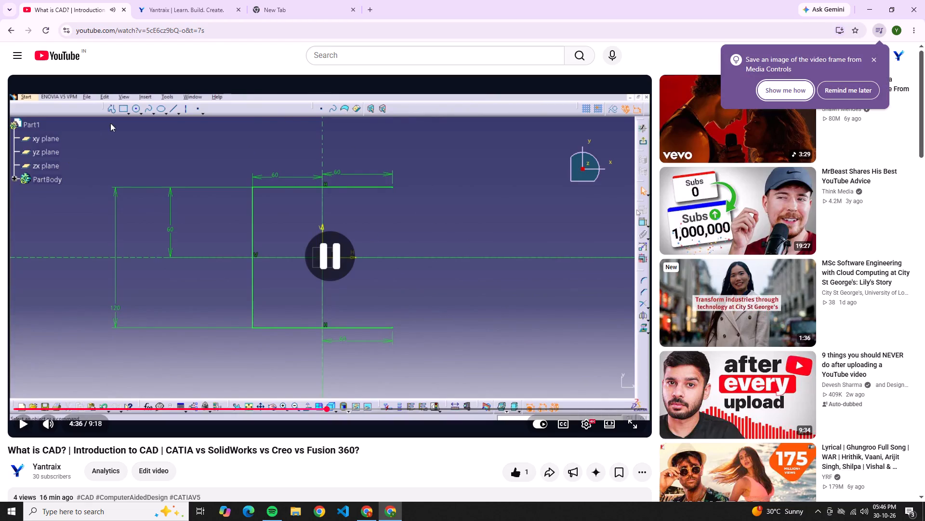
Switch to the "Your Chrome" browser profile and open the Yantraix "What Is CAD?" video from the YouTube home feed.
click(895, 26)
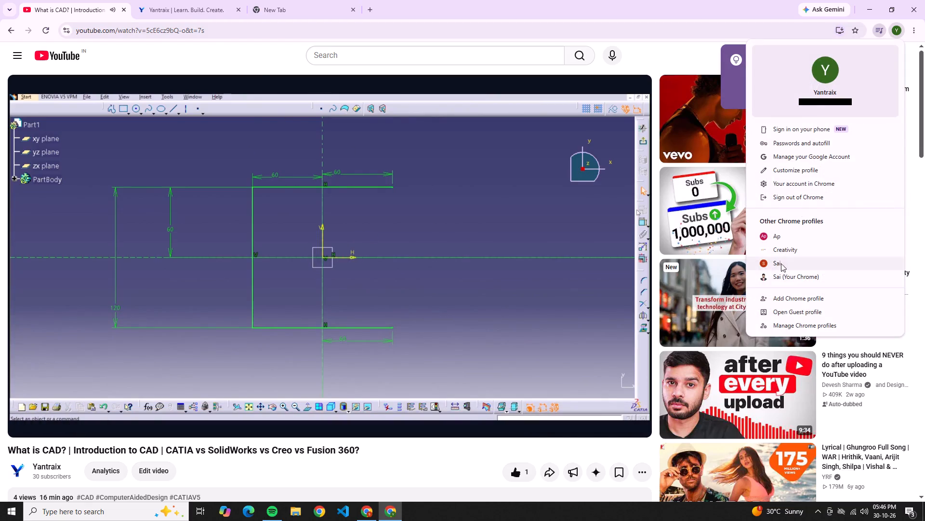
click(780, 278)
click(429, 291)
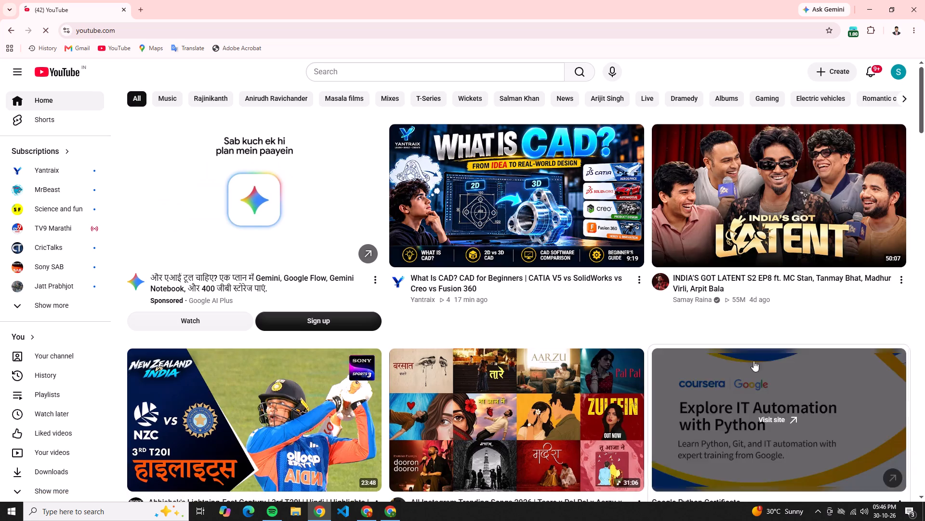
click(596, 191)
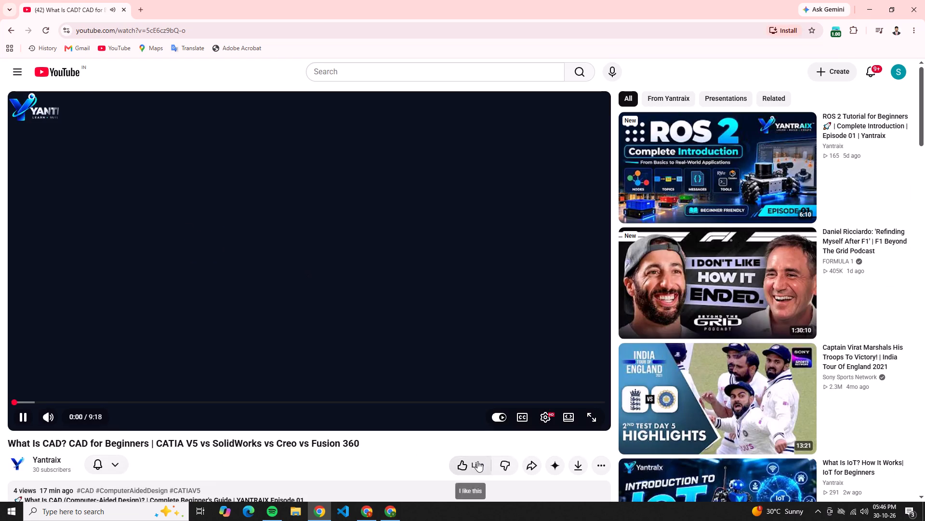
Like the "What Is CAD?" video and the pinned Yantraix comment from this viewer account.
click(477, 461)
scroll(222, 475, down, 1)
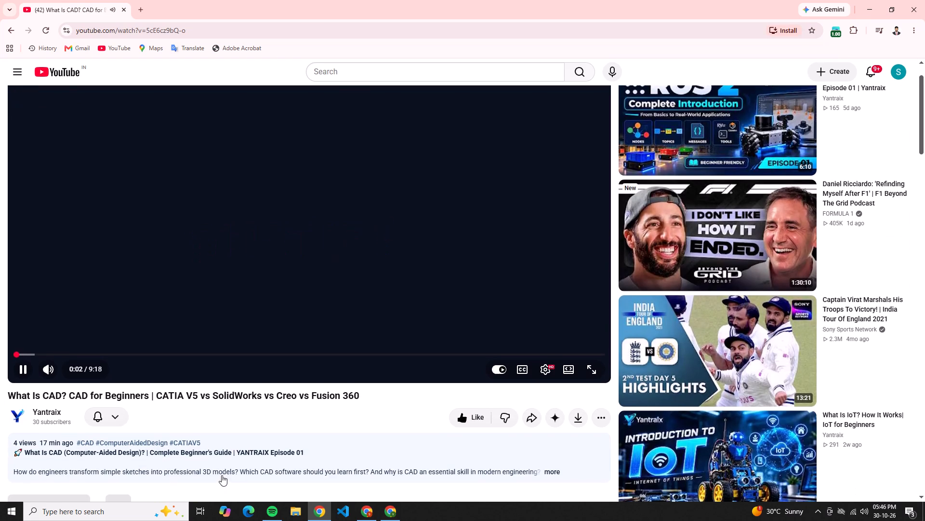
scroll(222, 475, down, 1)
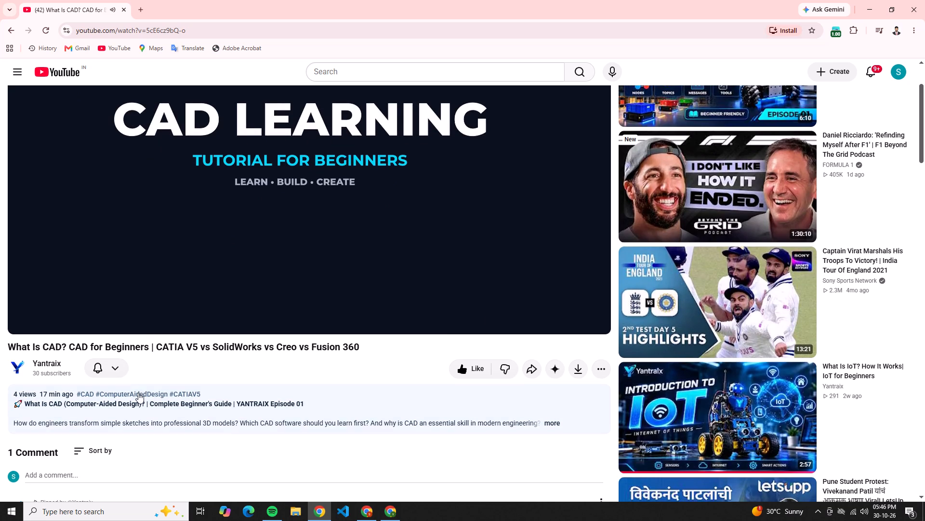
click(122, 367)
click(257, 370)
scroll(257, 370, down, 2)
click(39, 486)
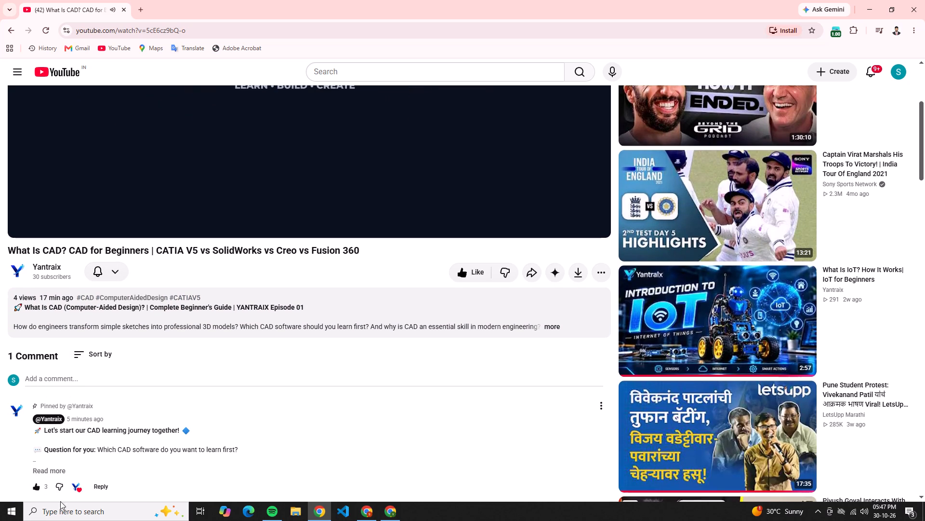
scroll(222, 388, down, 5)
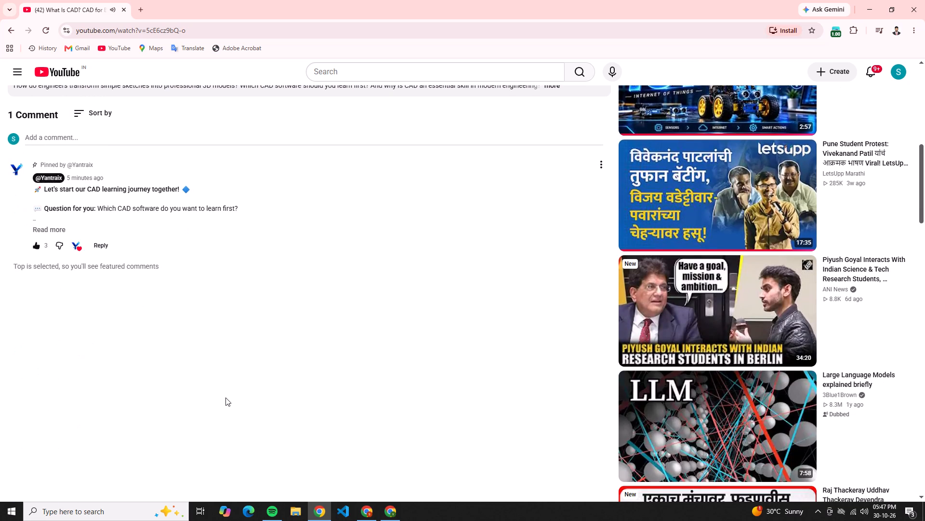
scroll(92, 324, up, 12)
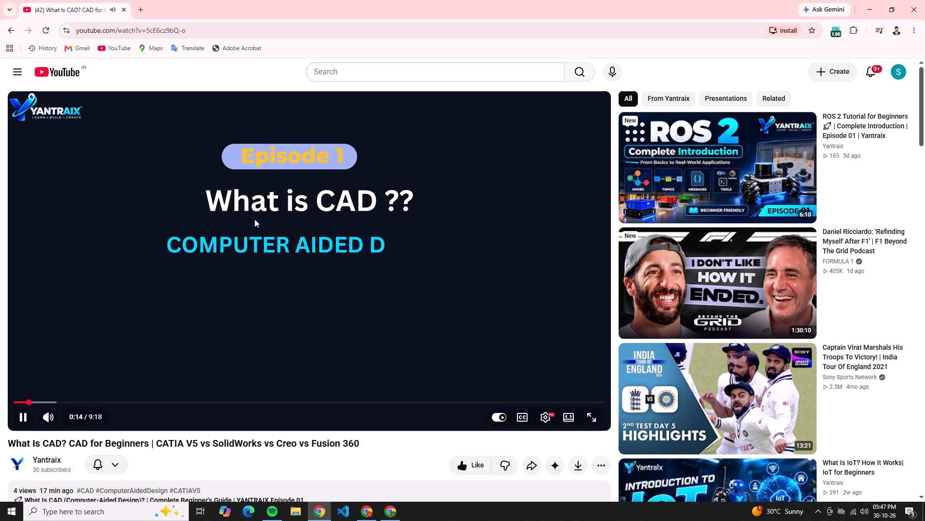